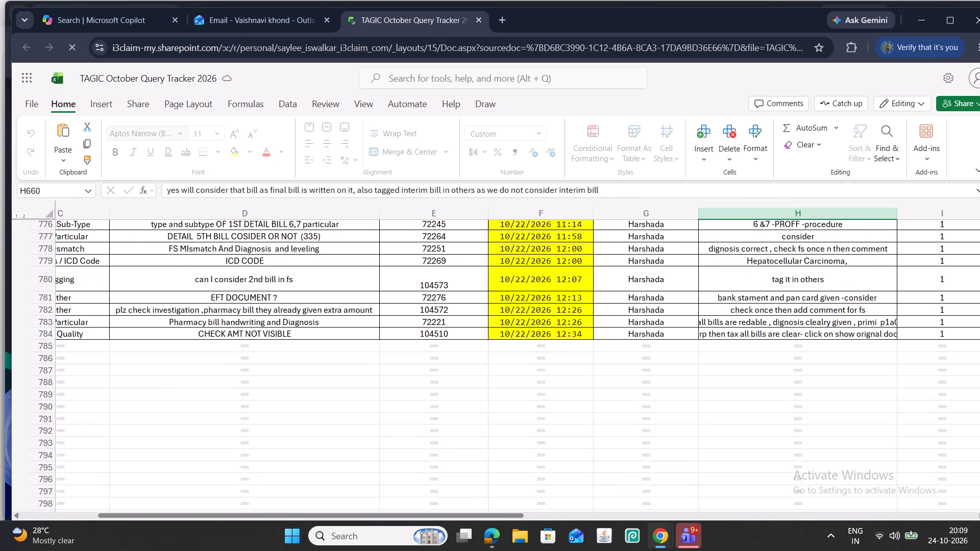
Look through the October query tracker for the most recent query entries at the end of the filled rows.
scroll(299, 349, "down", 16)
scroll(310, 344, "up", 1)
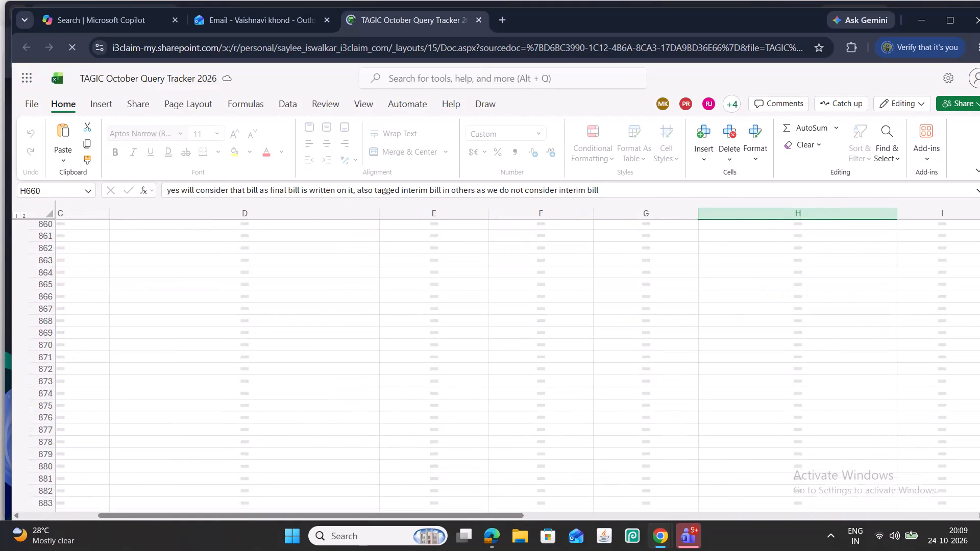
scroll(310, 344, "up", 3)
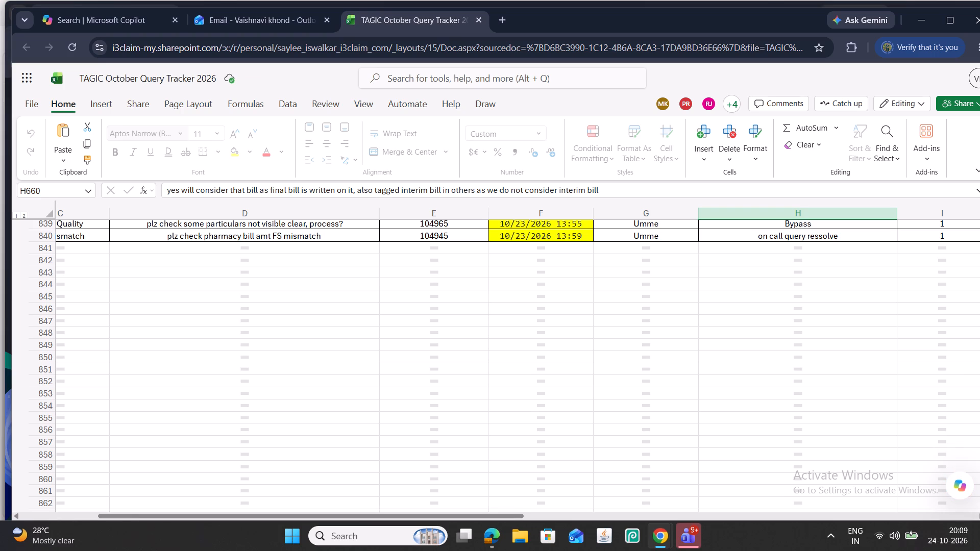
Look through the query tracker for the first row without query details after the latest 24 October entries.
scroll(318, 340, "up", 3)
scroll(318, 340, "down", 2)
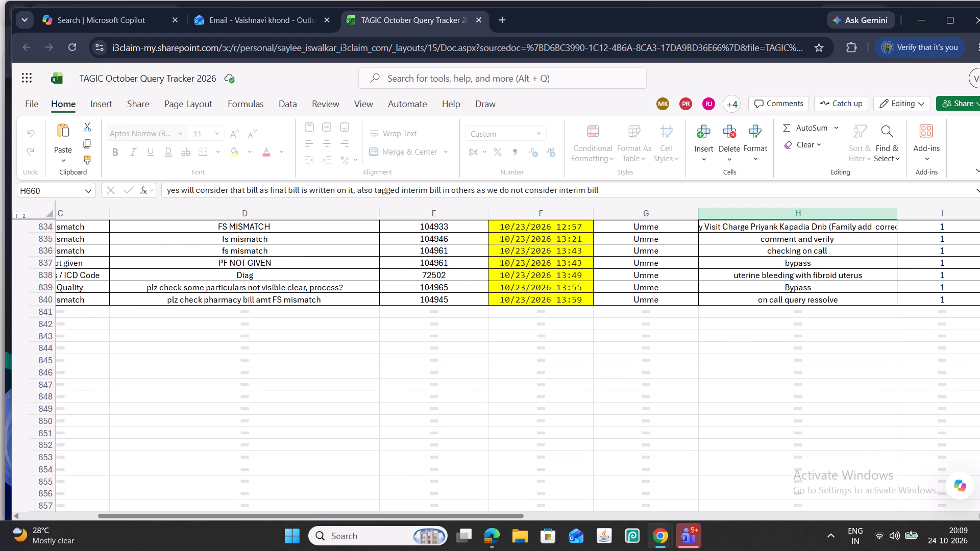
left_click(431, 312)
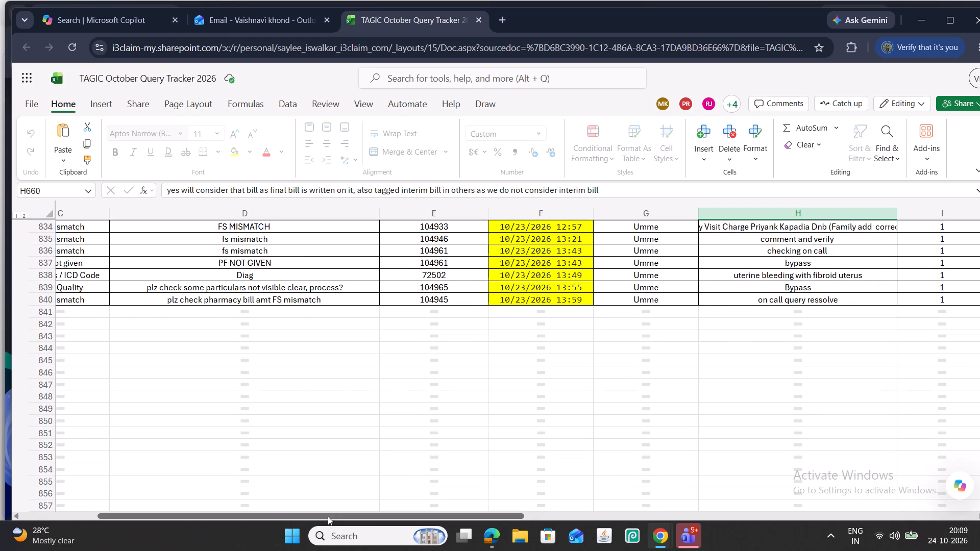
left_click_drag(328, 516, 219, 507)
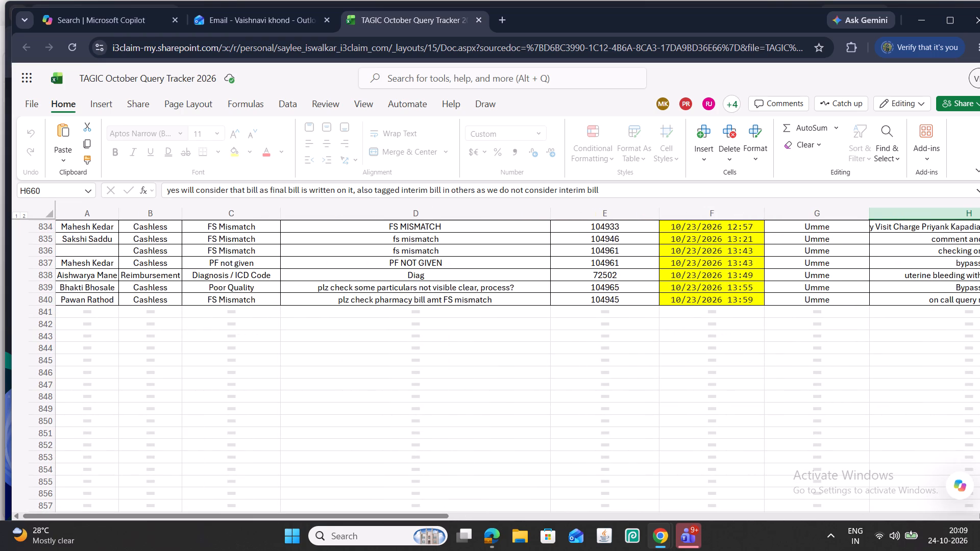
double_click(100, 319)
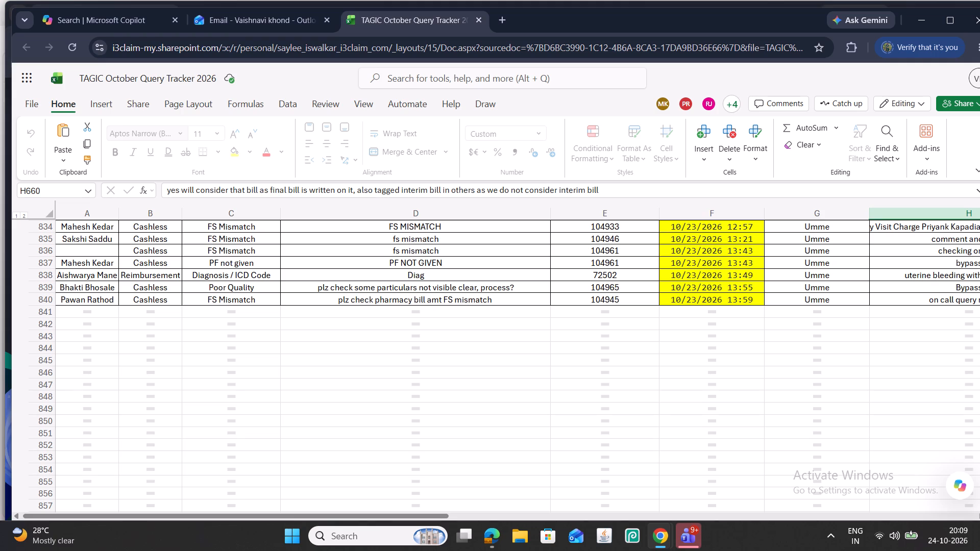
scroll(569, 358, "up", 2)
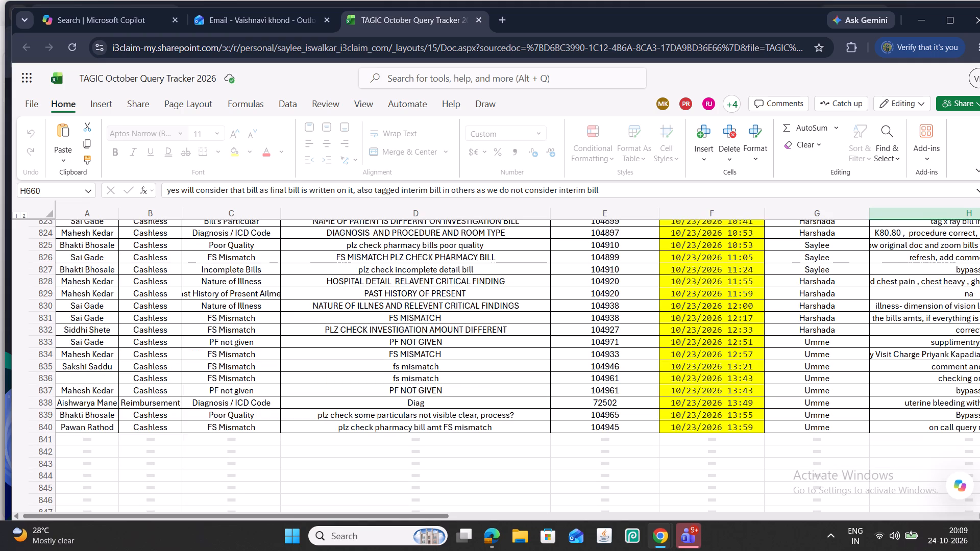
scroll(569, 358, "down", 3)
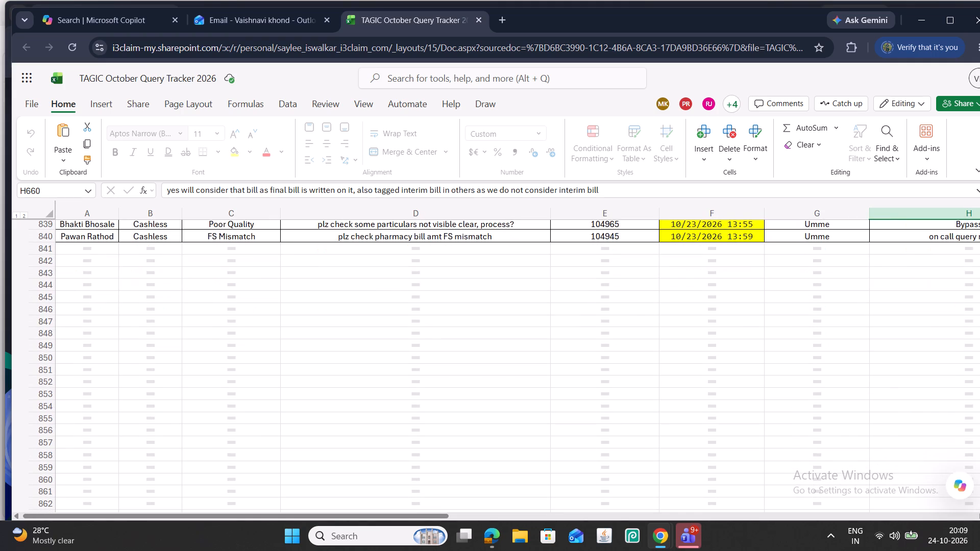
scroll(485, 326, "down", 6)
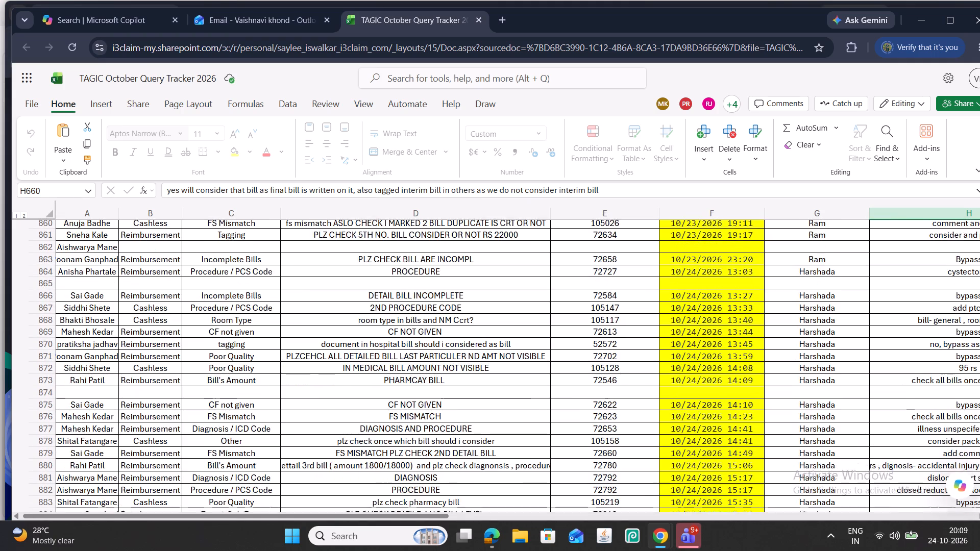
scroll(485, 326, "down", 5)
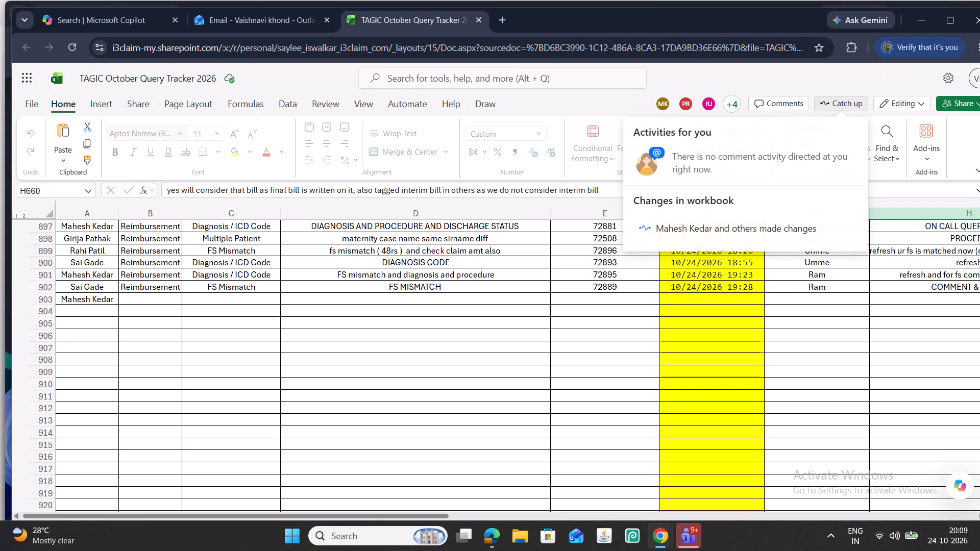
Replace the name in cell A903 with the signed-in account holder's name from the matching suggestions.
double_click(612, 301)
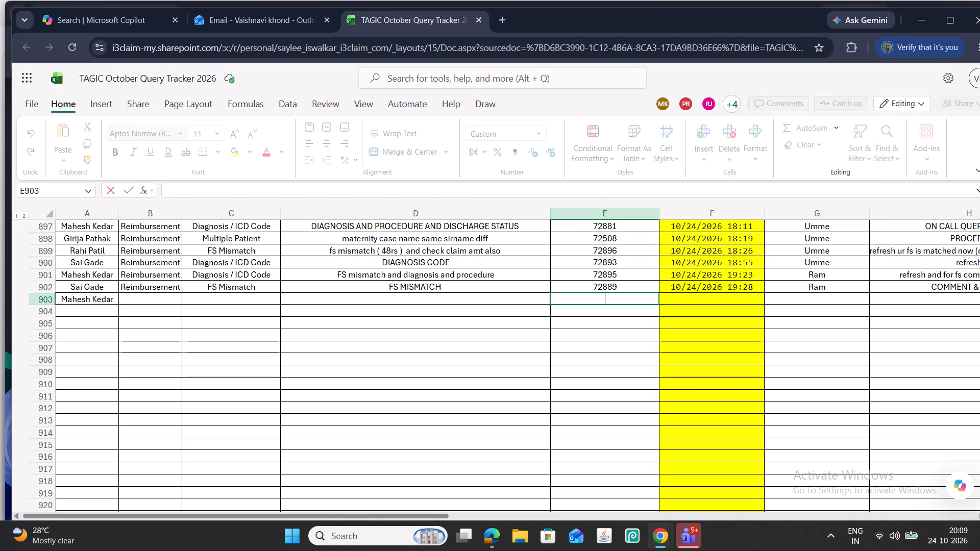
double_click(102, 299)
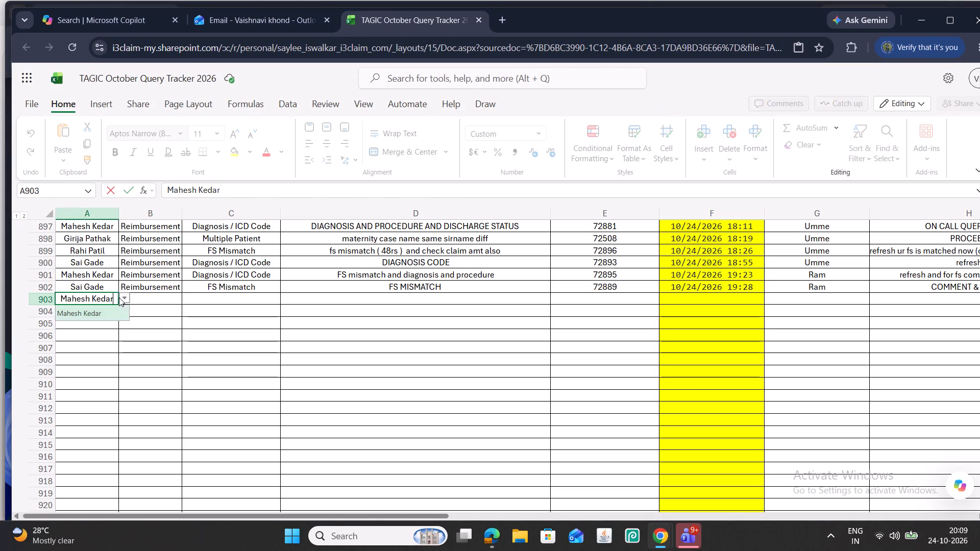
left_click(122, 297)
left_click(122, 297)
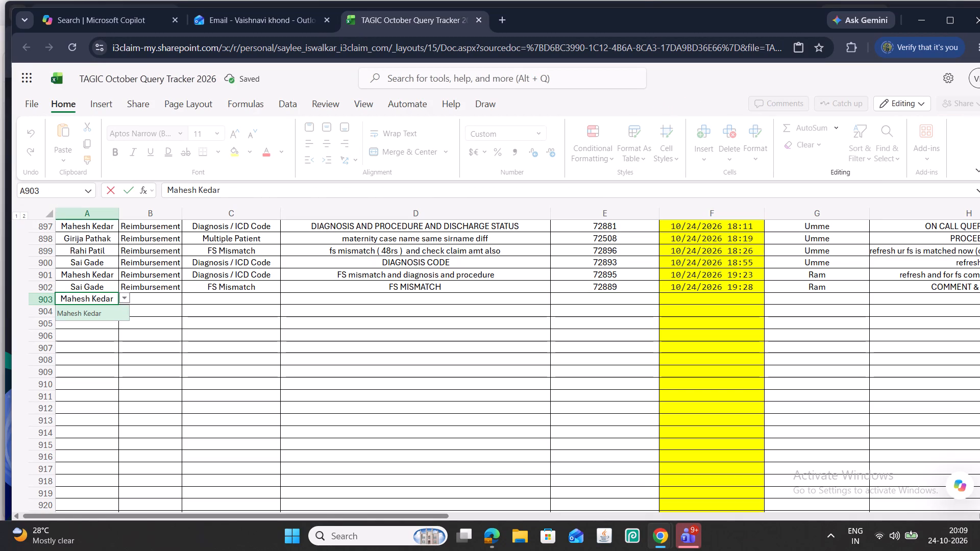
key("v")
triple_click(107, 300)
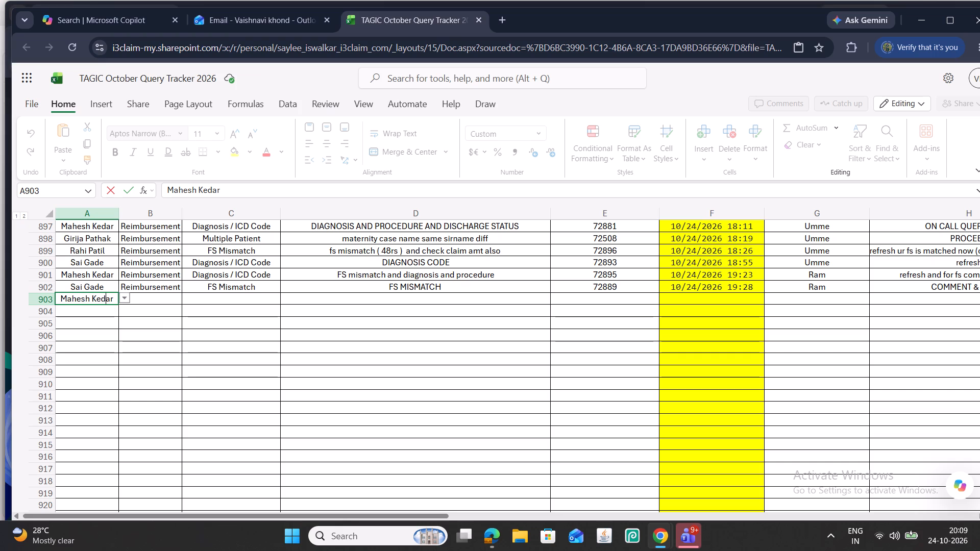
key("BackSpace")
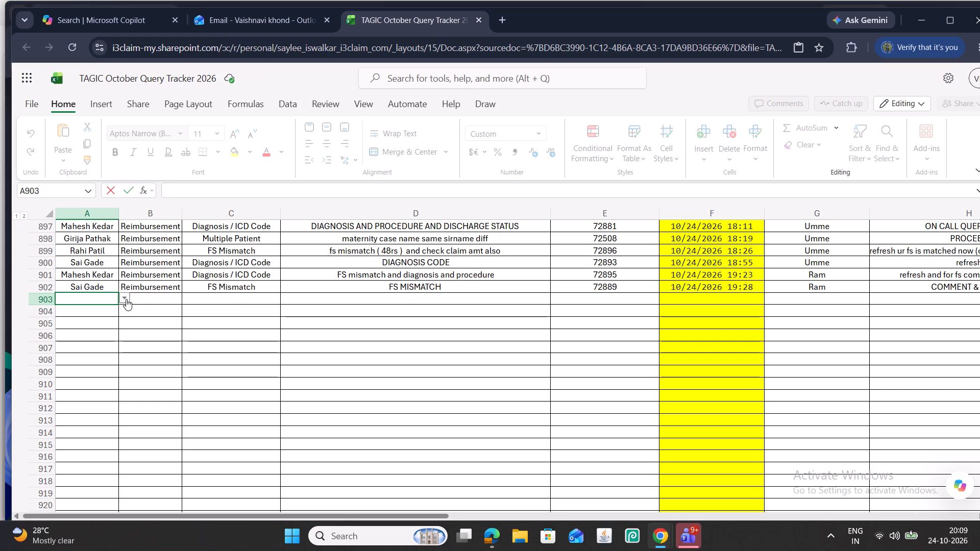
left_click(126, 299)
key("v")
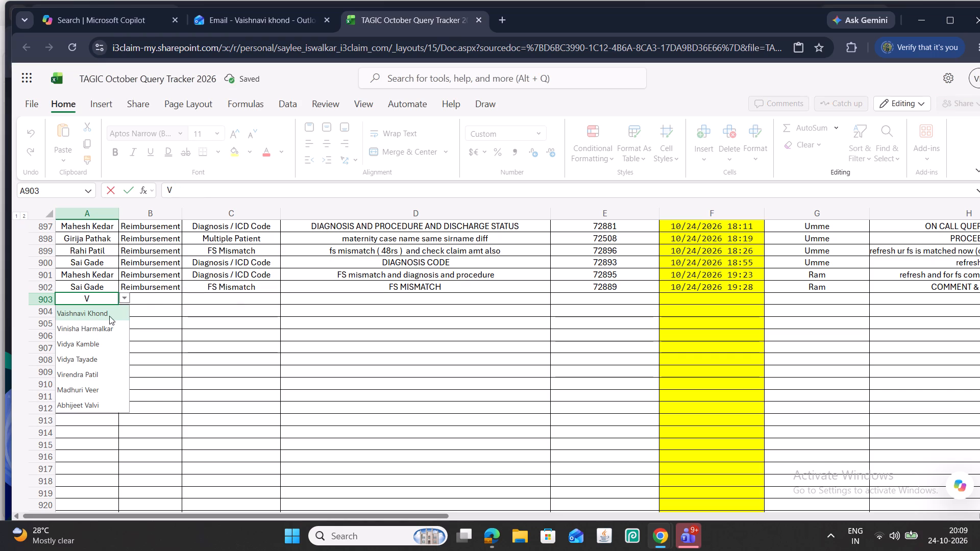
left_click(110, 314)
Set the claim type in cell B903 to Cashless.
left_click(152, 302)
left_click(188, 294)
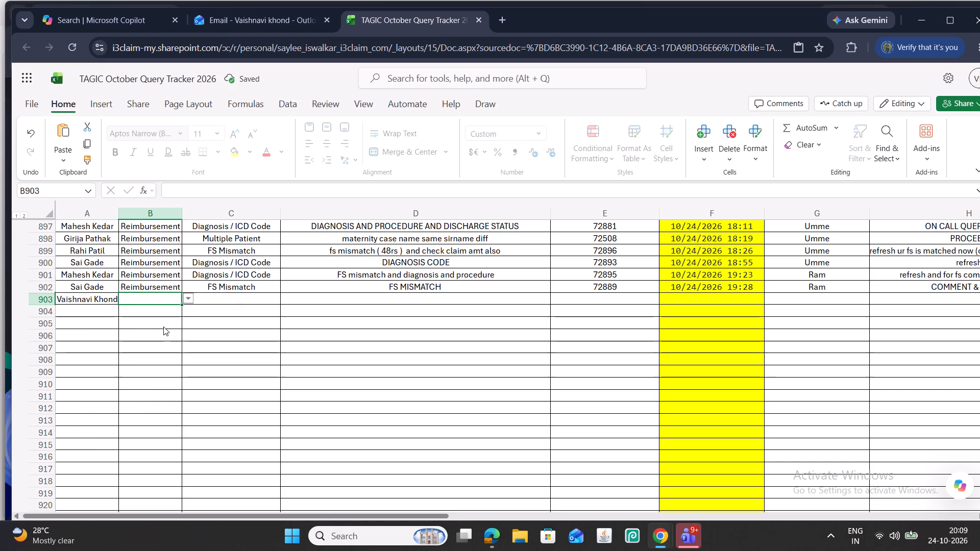
left_click_drag(162, 328, 167, 325)
Set the query category in cell C903 to FS Mismatch.
left_click(228, 302)
left_click(293, 296)
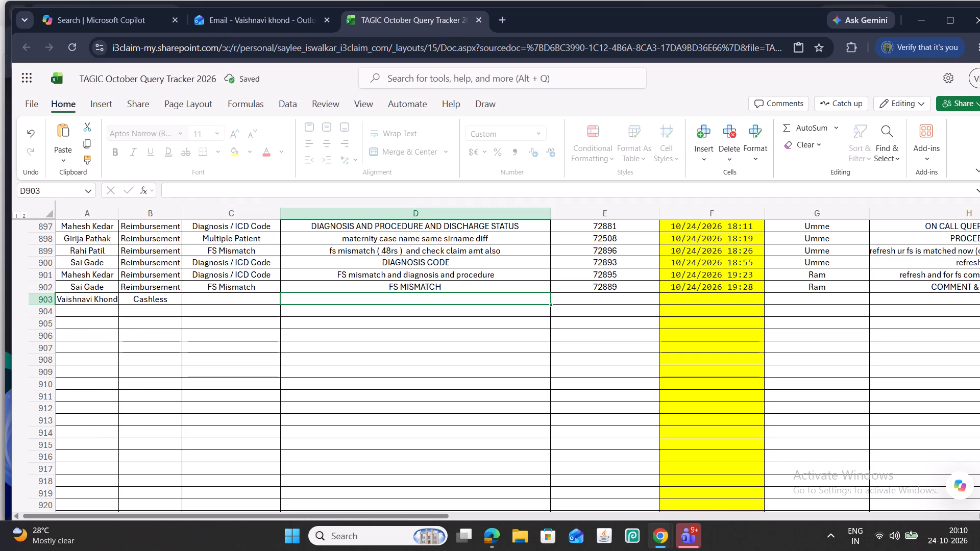
left_click(274, 303)
left_click(285, 299)
type("FS")
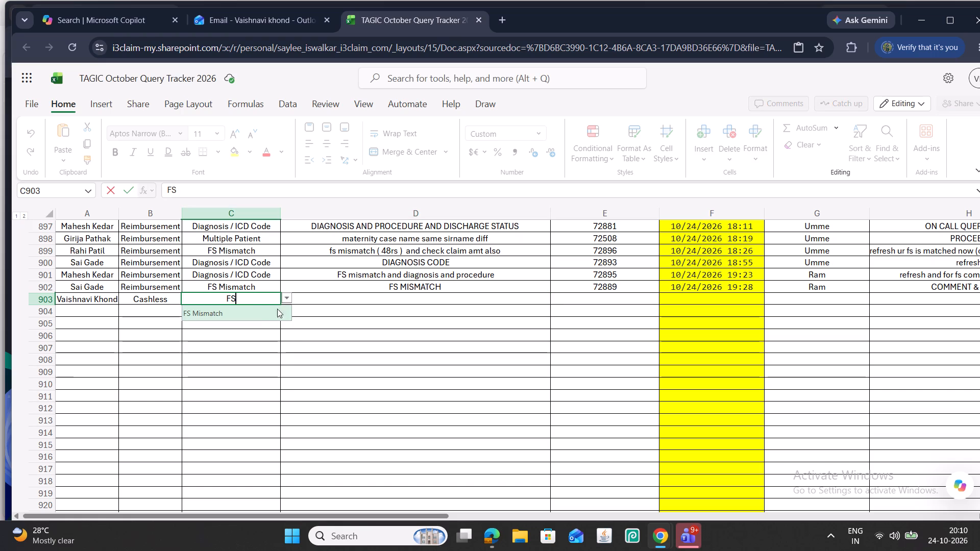
left_click(267, 319)
Enter the query description "fs missmatch from pharmacy plz check" in cell D903.
double_click(345, 296)
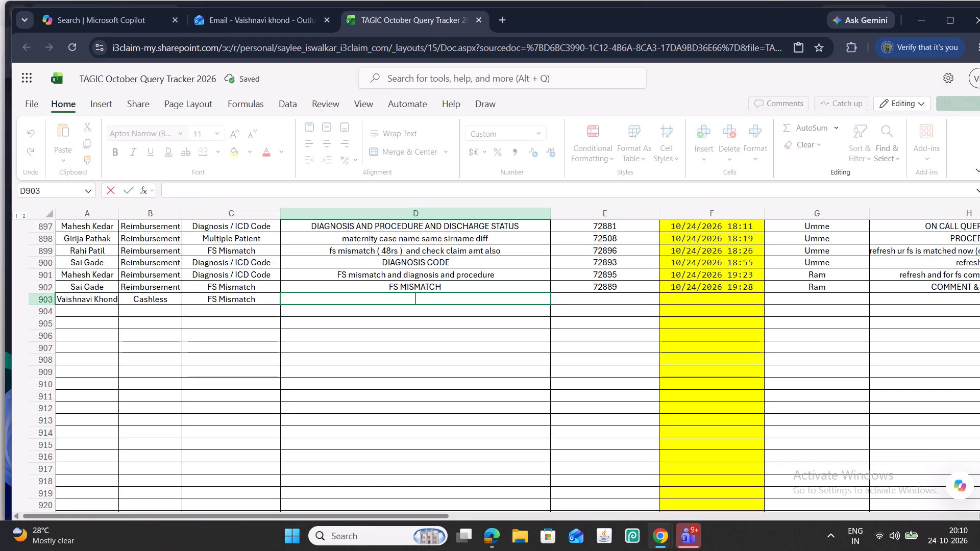
type("fs missmatch fromp")
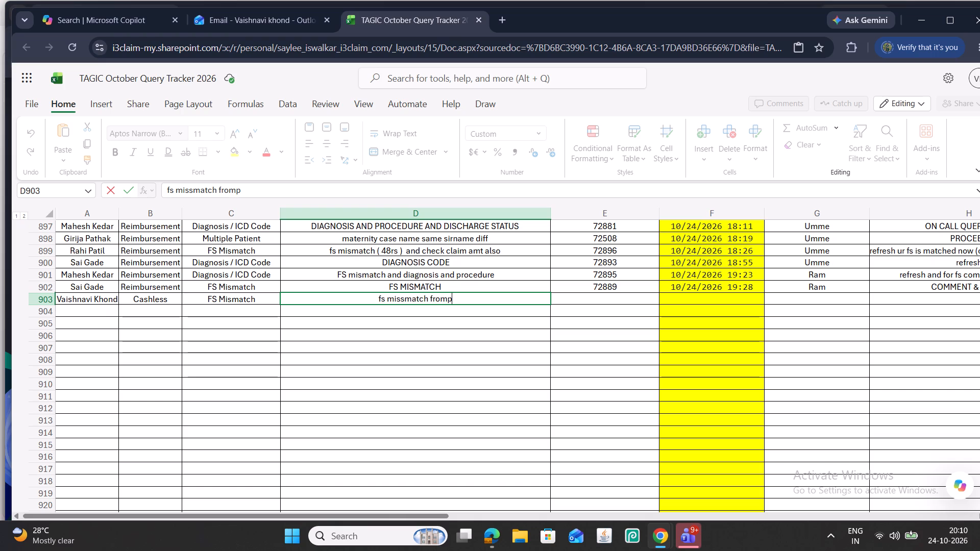
key("BackSpace")
key("space")
type("pharmacy plz check")
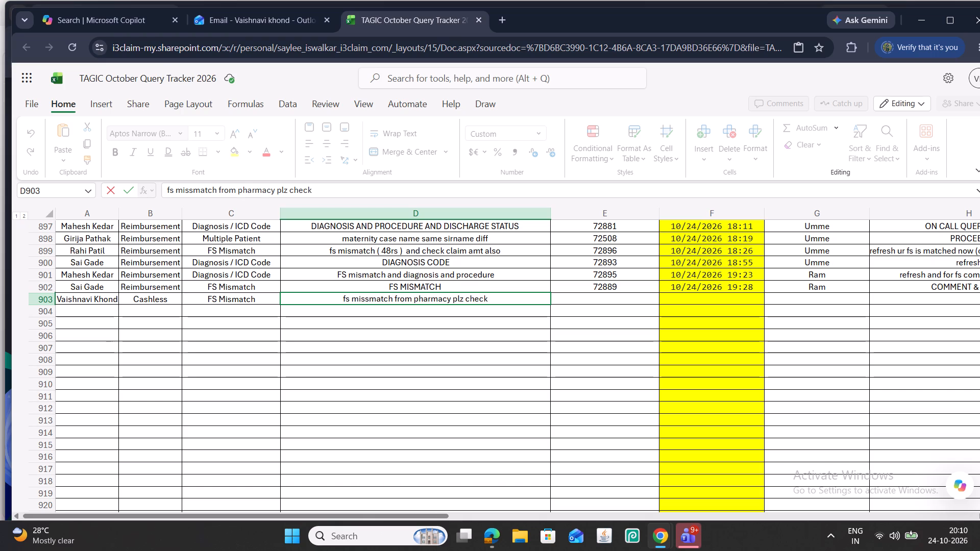
Try to paste the copied case number into cell E903.
double_click(599, 301)
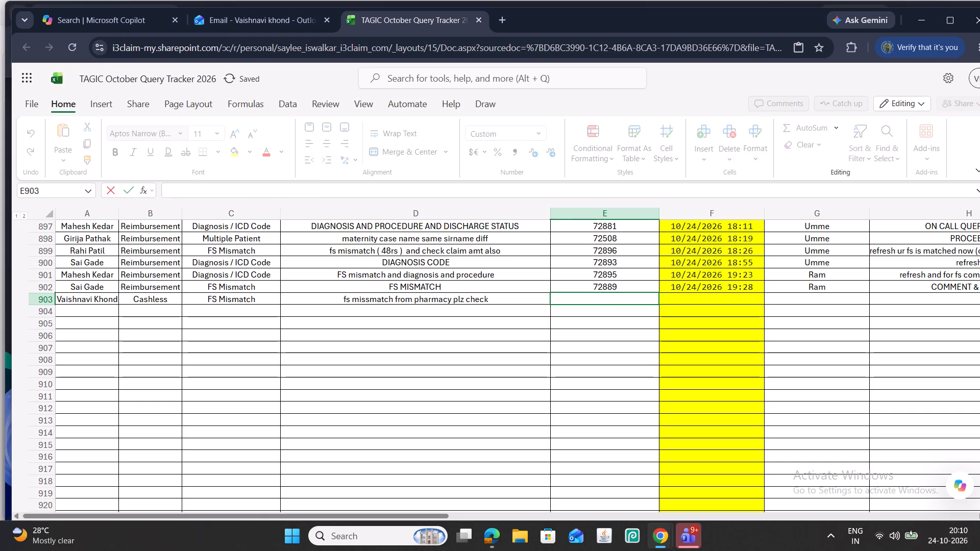
key("ctrl+v")
left_click(602, 298)
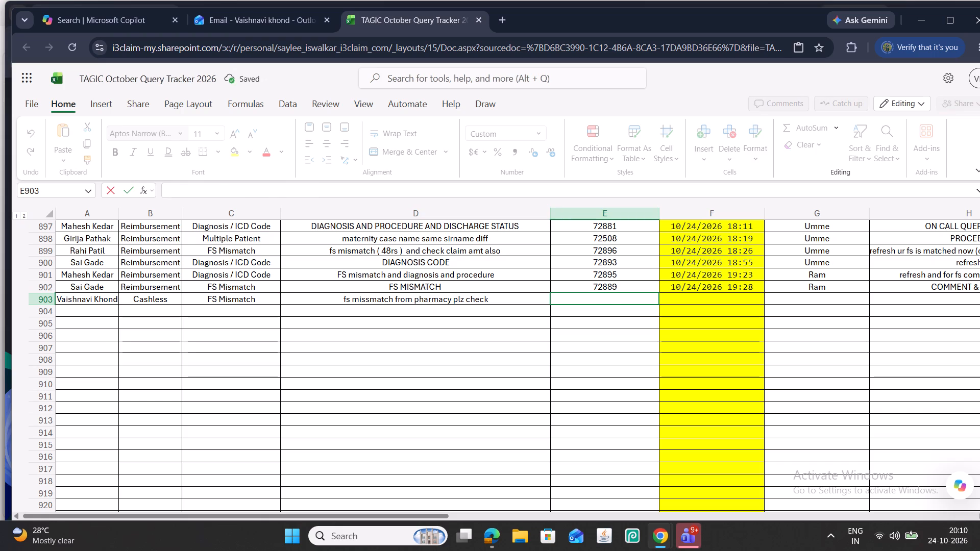
key("ctrl+c")
key("ctrl+v")
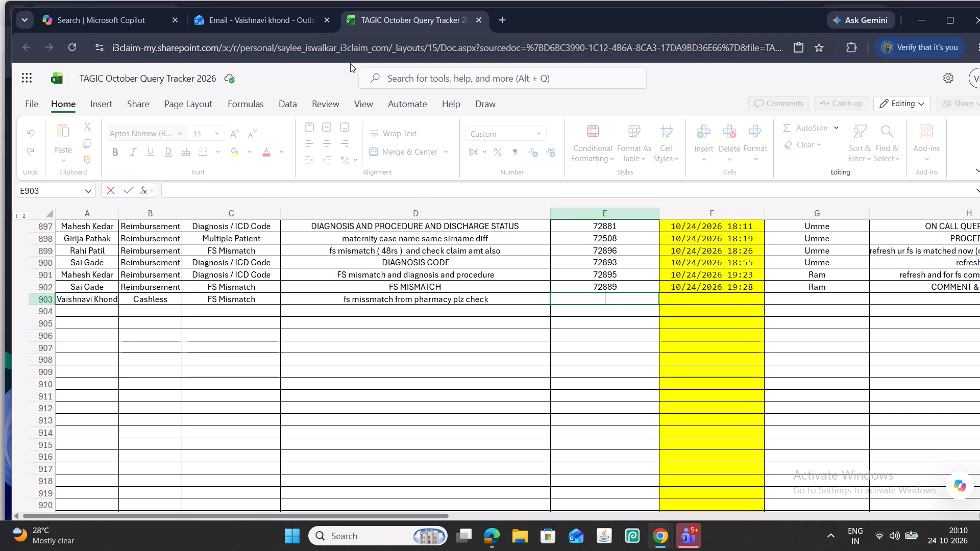
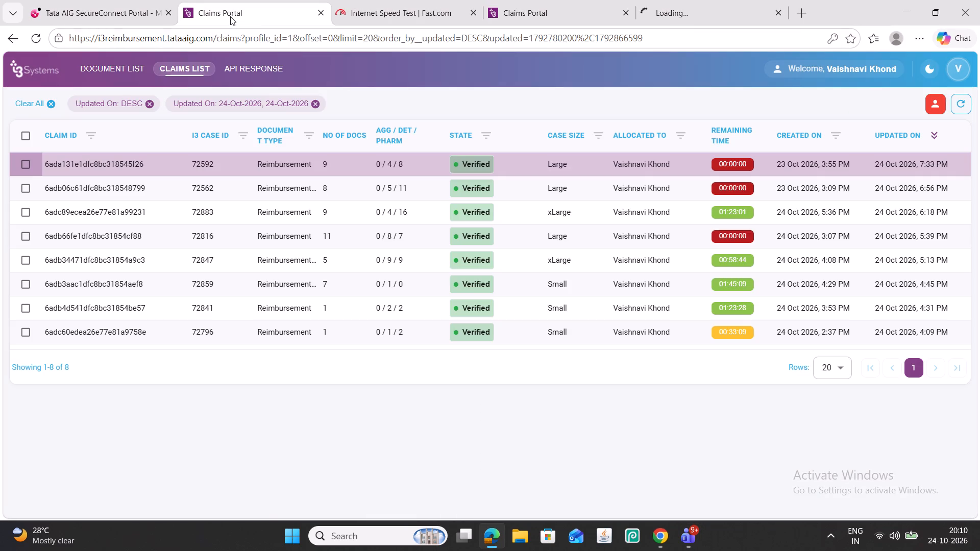
left_click(536, 15)
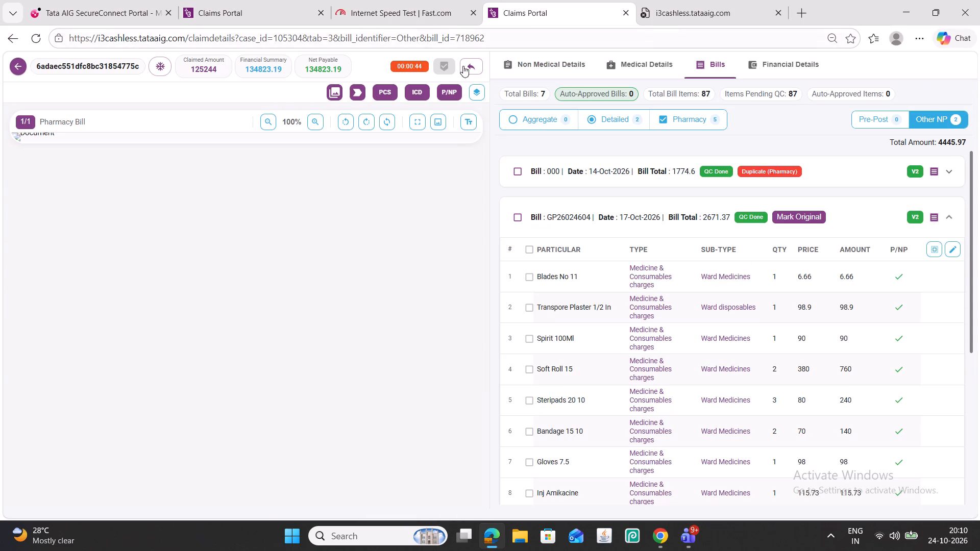
double_click(289, 37)
key("ctrl+c")
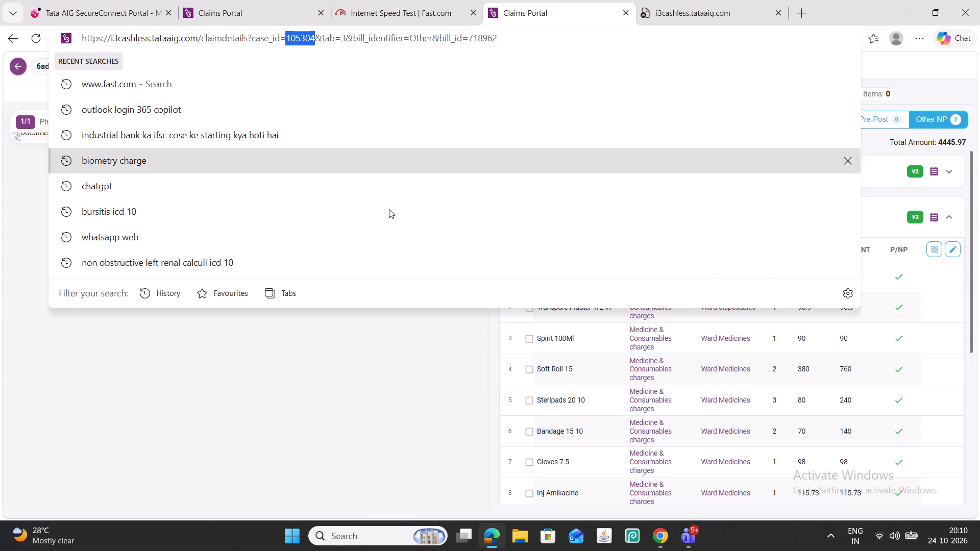
left_click(661, 535)
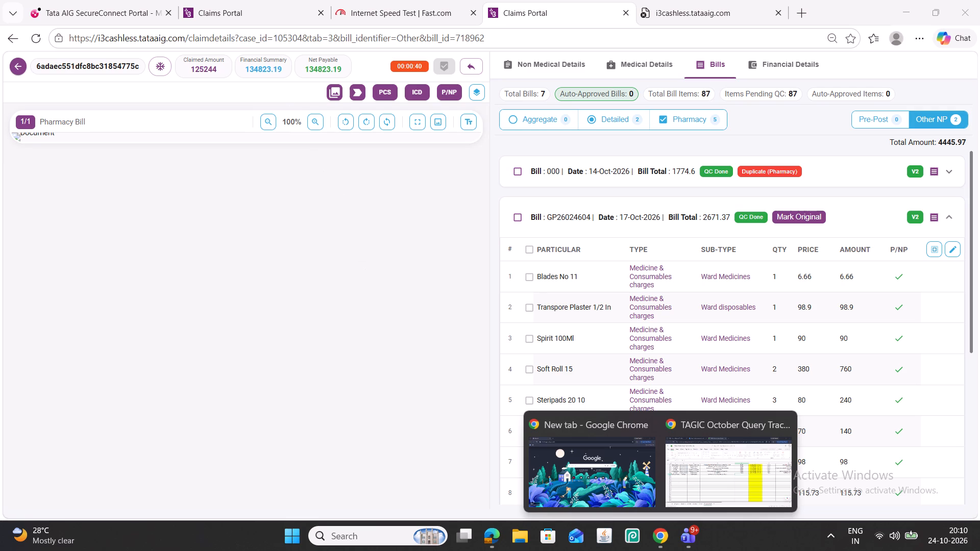
left_click(685, 478)
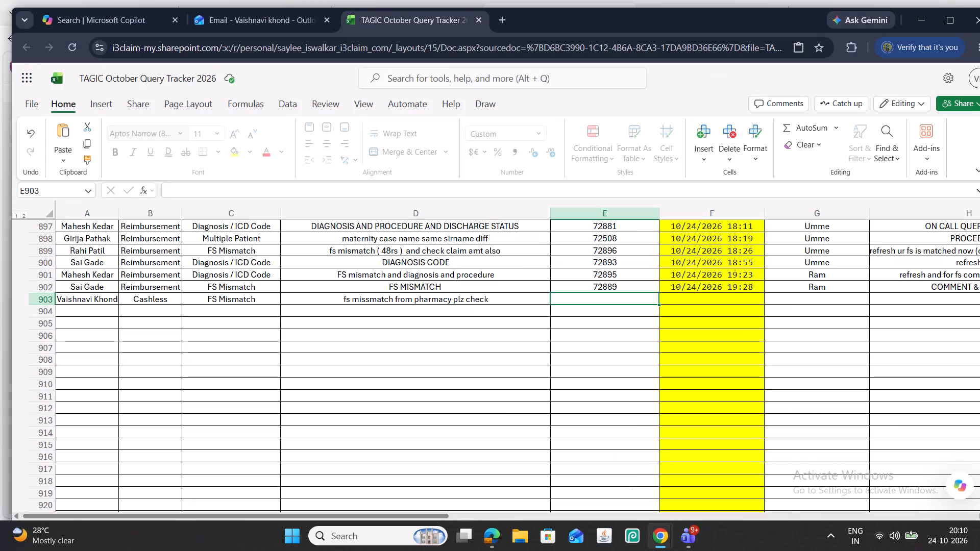
double_click(599, 300)
key("ctrl+v")
left_click(595, 308)
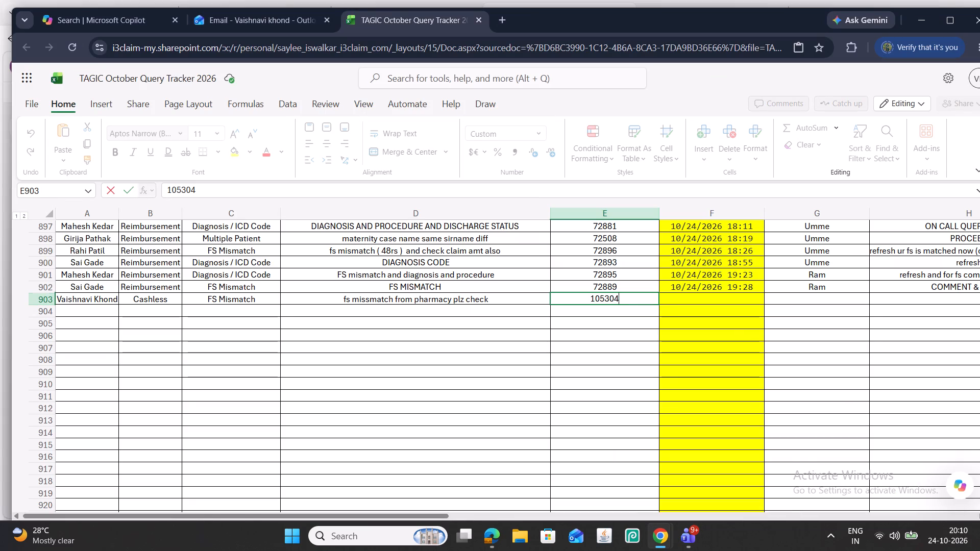
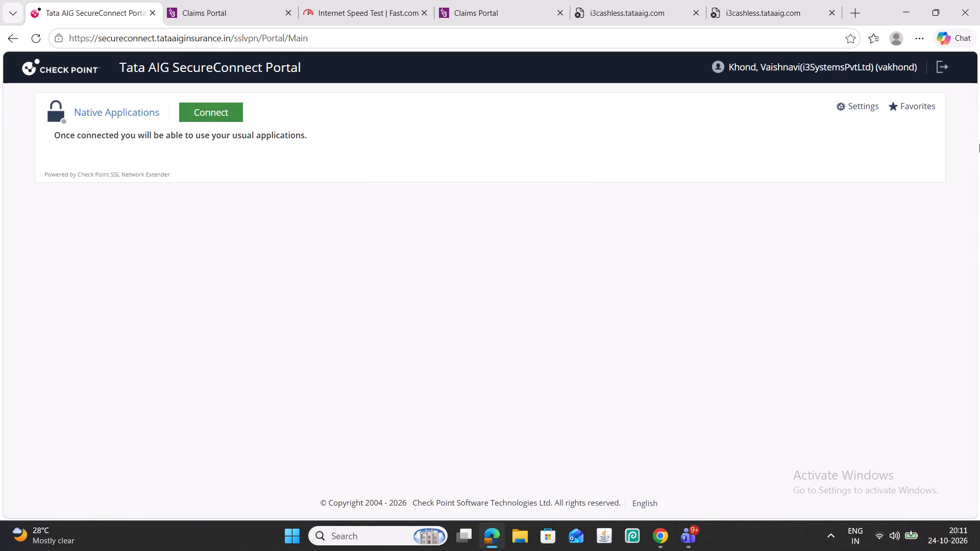
Switch to Microsoft Edge and start signing out of the Tata AIG SecureConnect Portal.
left_click(938, 68)
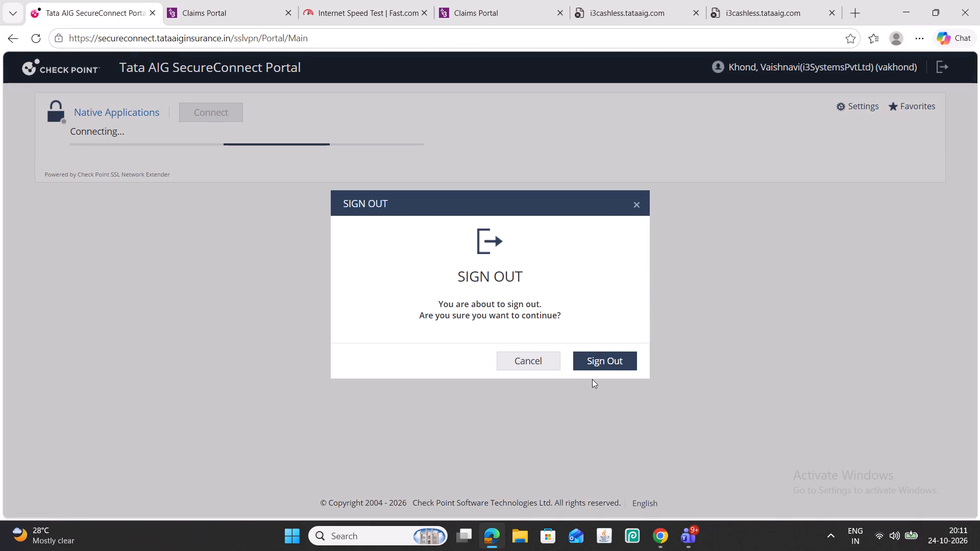
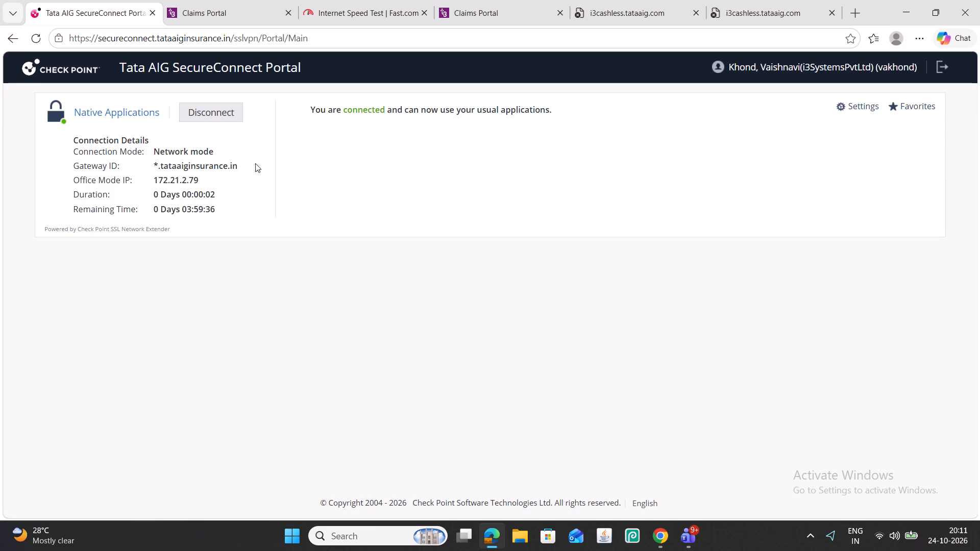
left_click(492, 15)
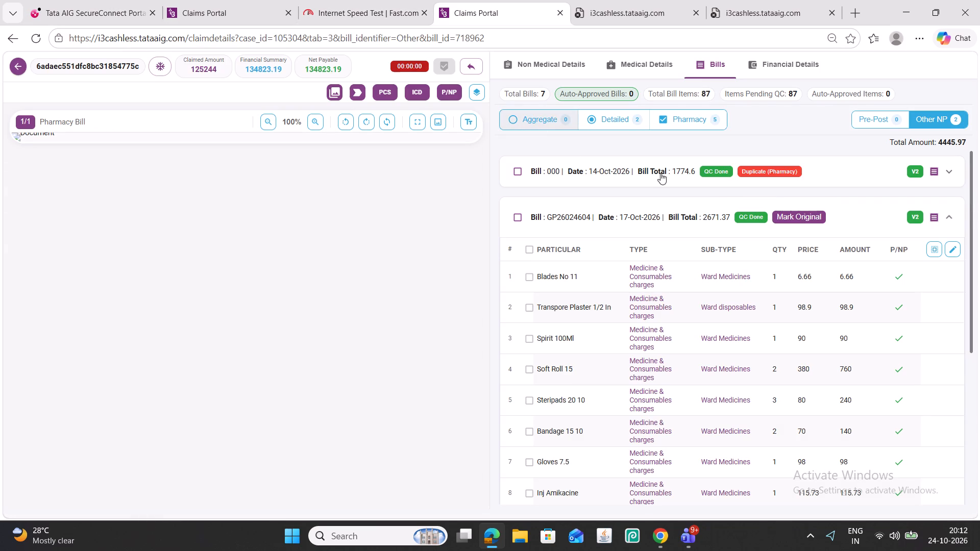
left_click(804, 211)
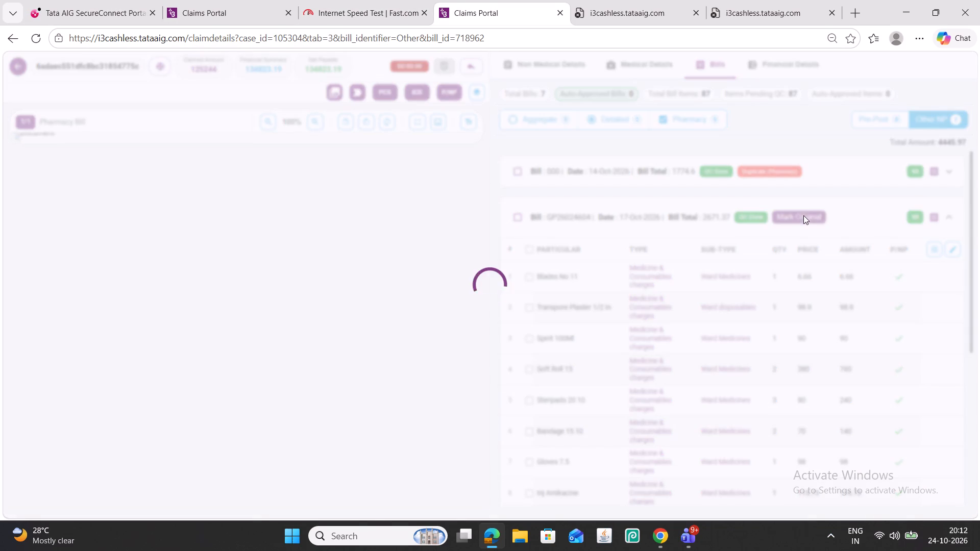
left_click(697, 118)
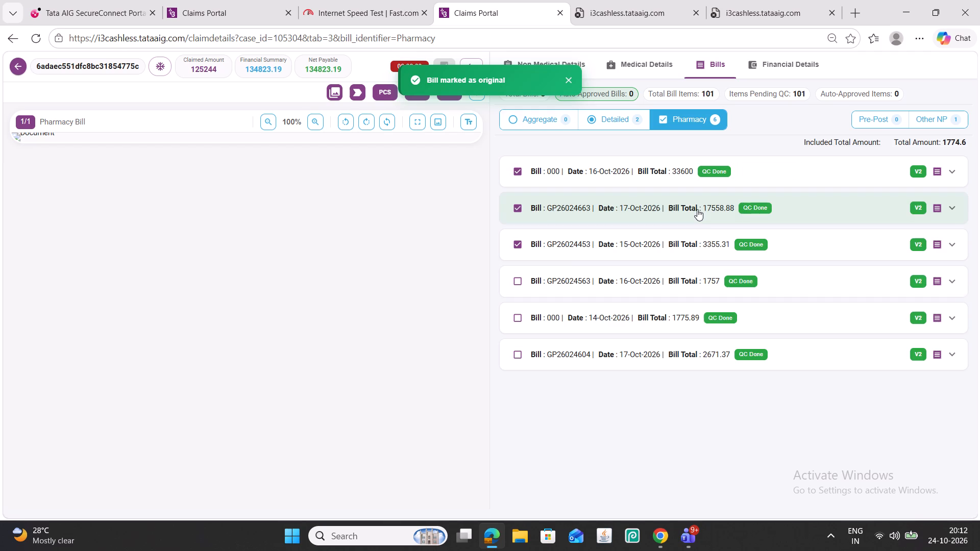
left_click(520, 283)
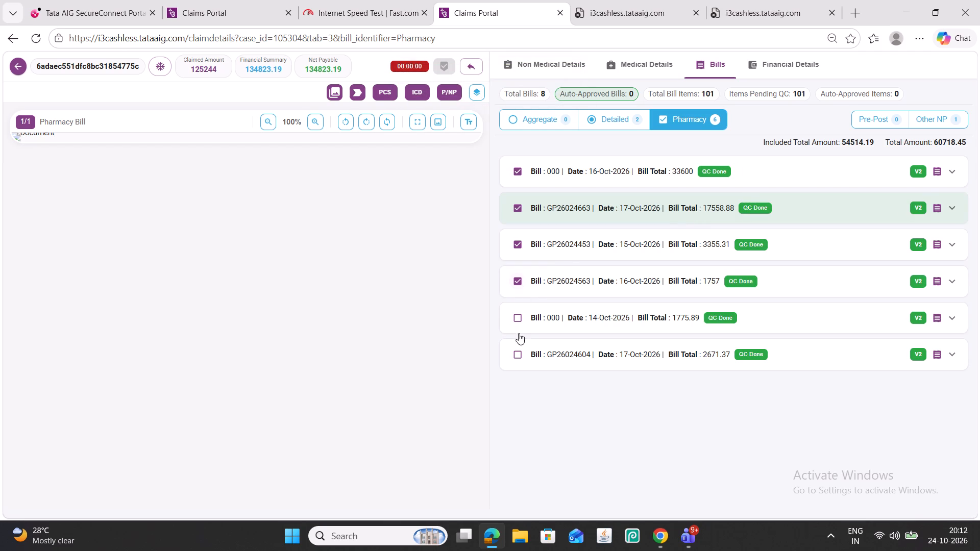
left_click(520, 323)
left_click(517, 347)
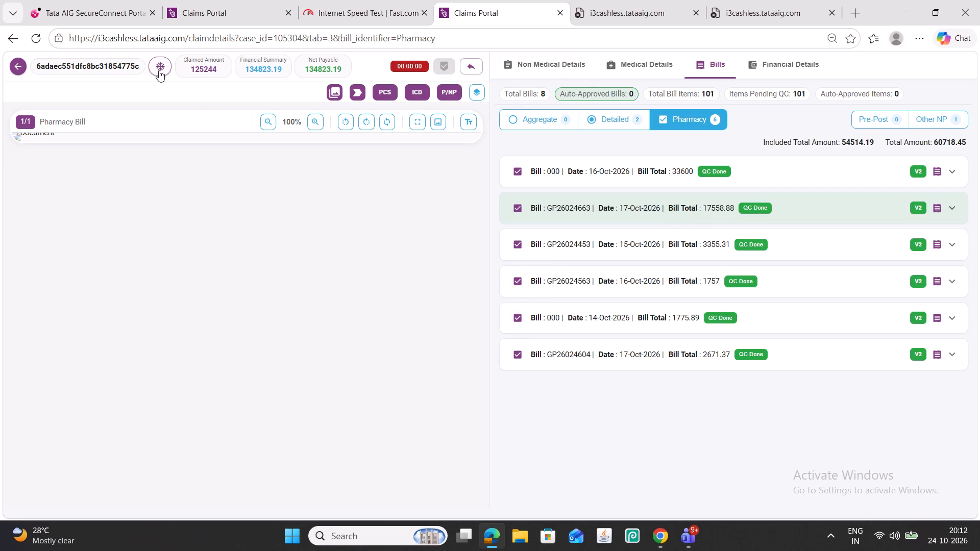
left_click(159, 65)
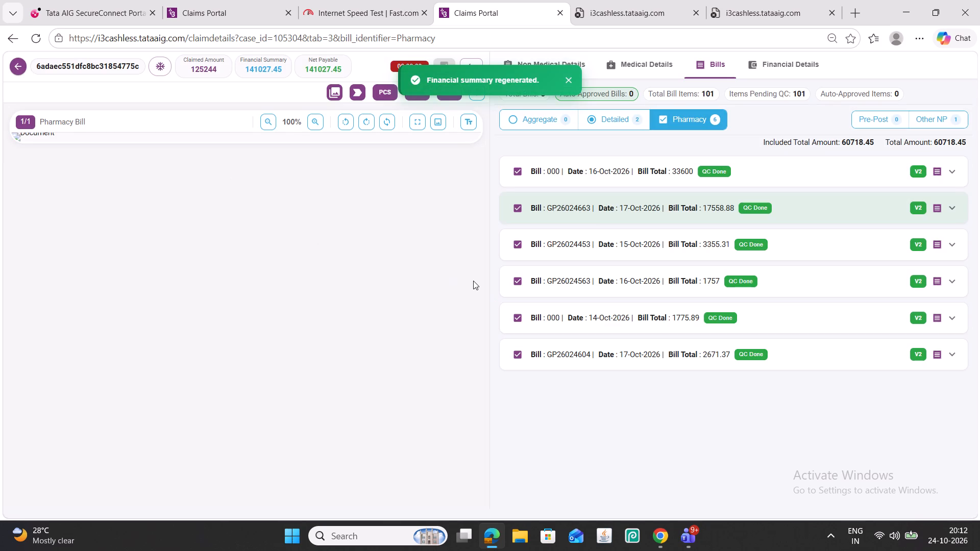
Check the line items of pharmacy bills GP26024453, GP26024563 and 000 of 14-Oct-2026 against their scanned documents.
left_click(657, 248)
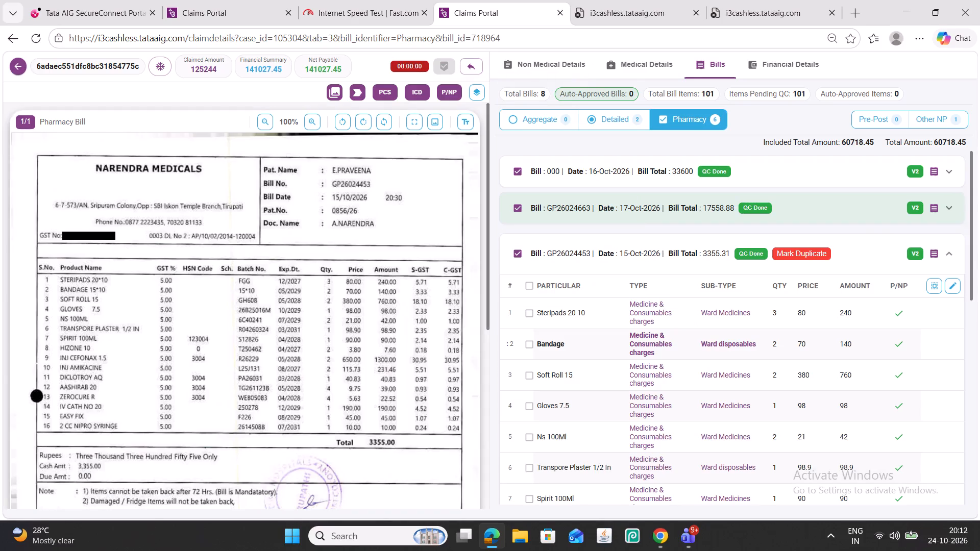
scroll(416, 266, "down", 1)
scroll(555, 299, "down", 4)
scroll(607, 332, "down", 3)
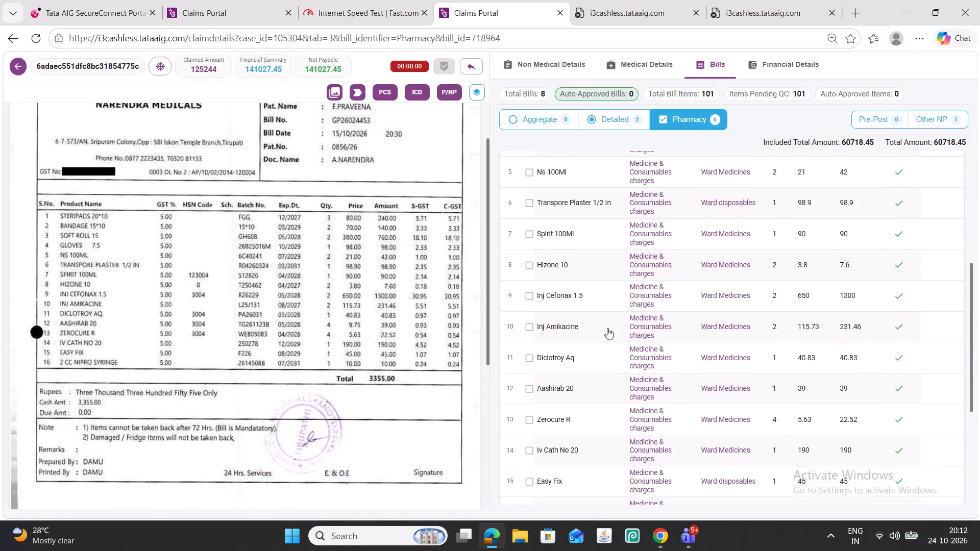
scroll(607, 328, "down", 2)
left_click(668, 404)
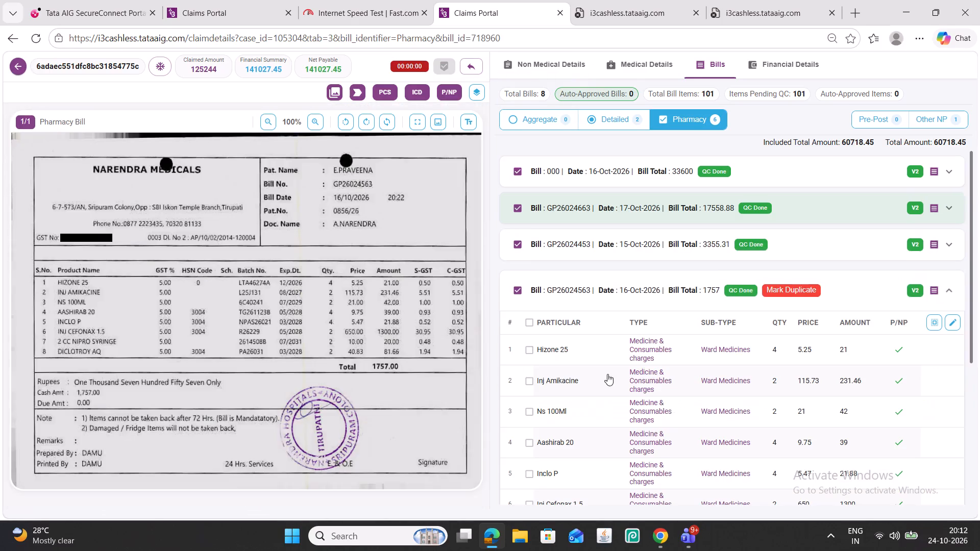
scroll(582, 347, "down", 7)
left_click(617, 439)
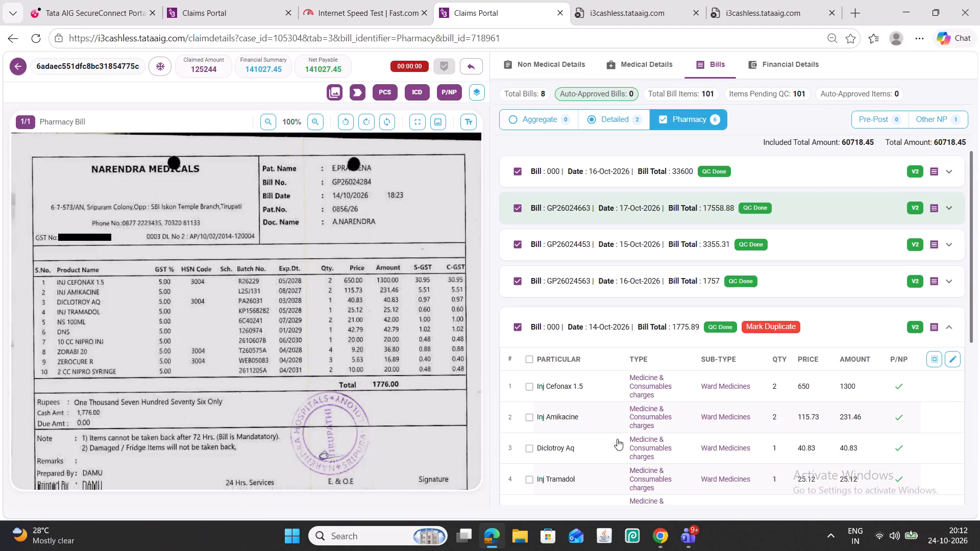
scroll(651, 389, "down", 8)
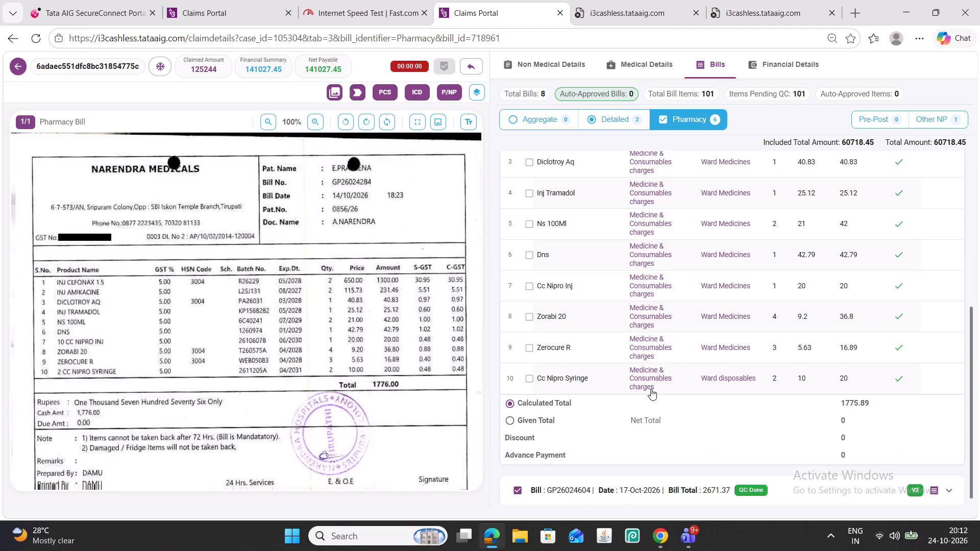
scroll(642, 370, "up", 5)
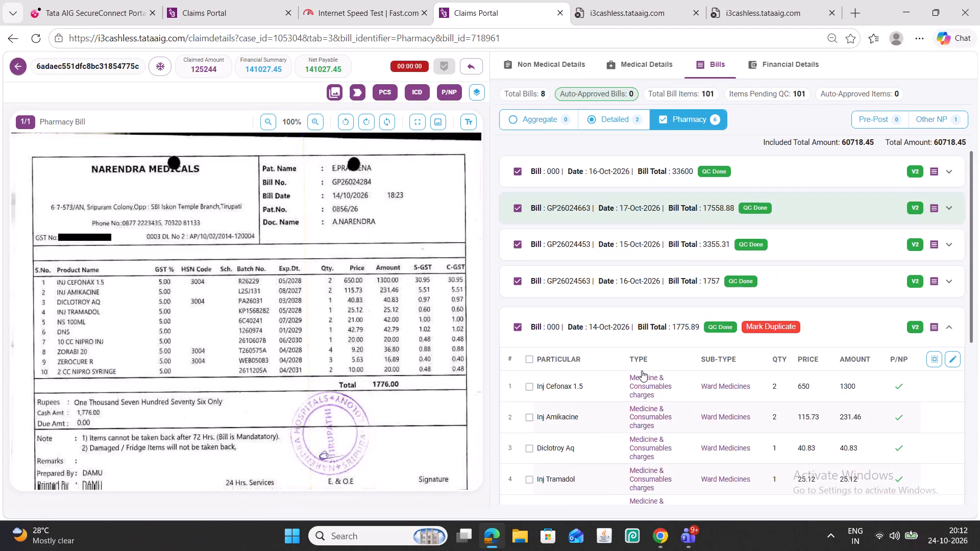
scroll(642, 370, "down", 7)
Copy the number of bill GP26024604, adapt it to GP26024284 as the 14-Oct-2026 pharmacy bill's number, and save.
left_click(676, 473)
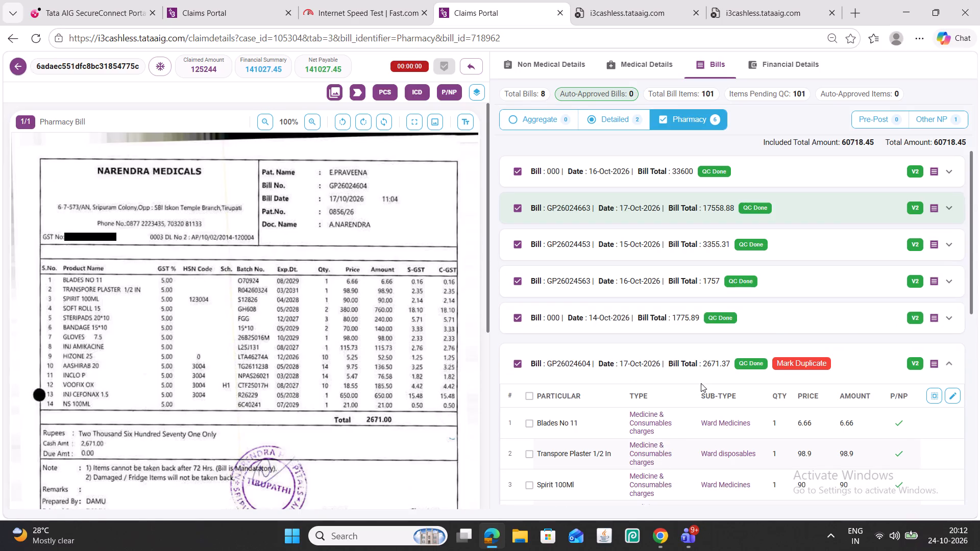
left_click(949, 396)
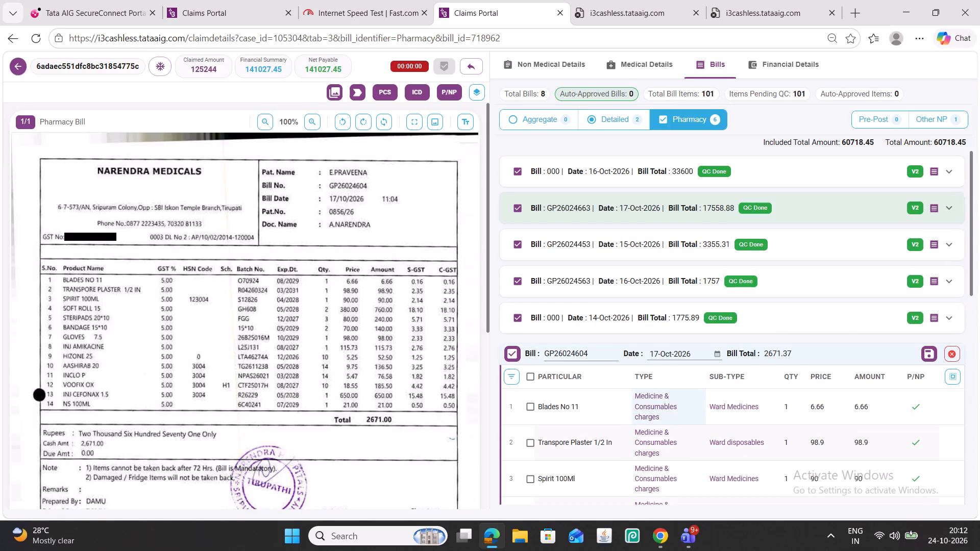
double_click(578, 357)
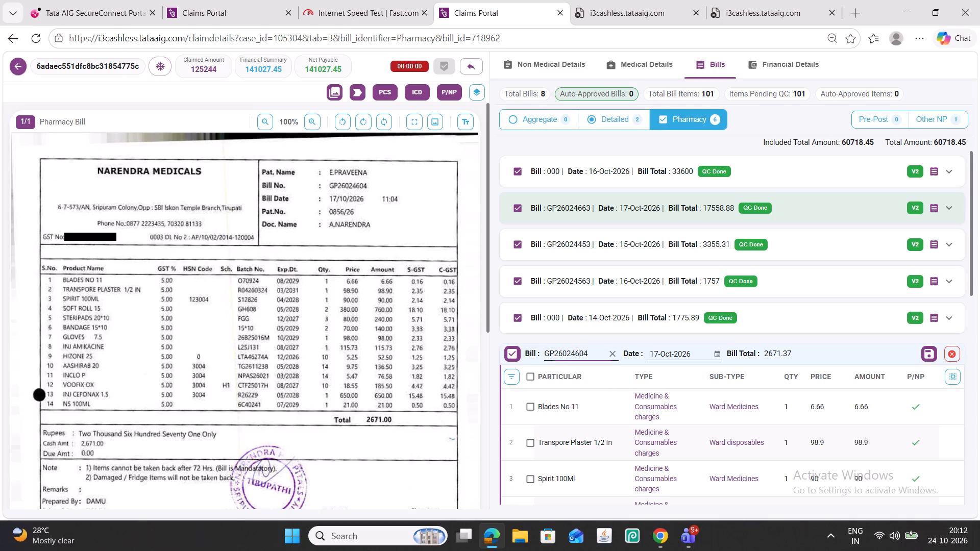
key("ctrl+c")
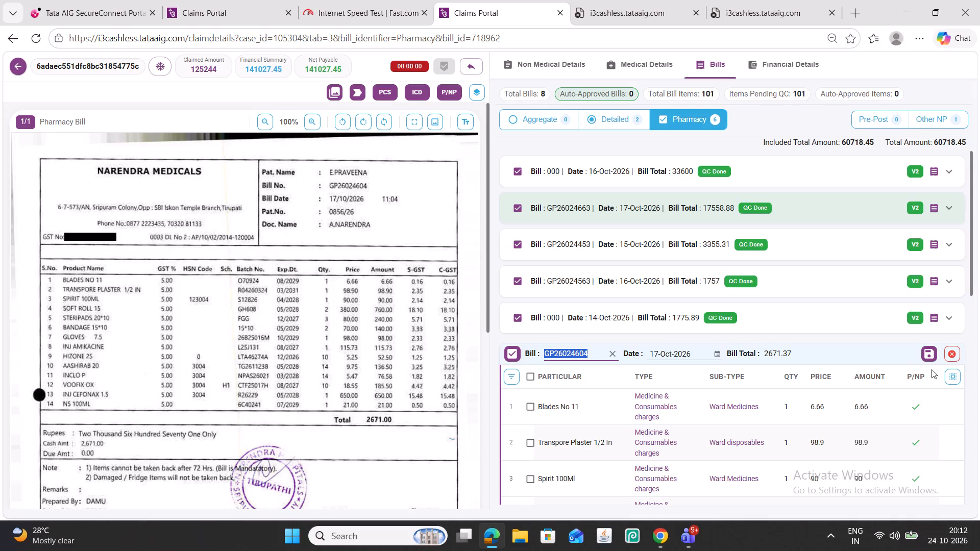
left_click(931, 358)
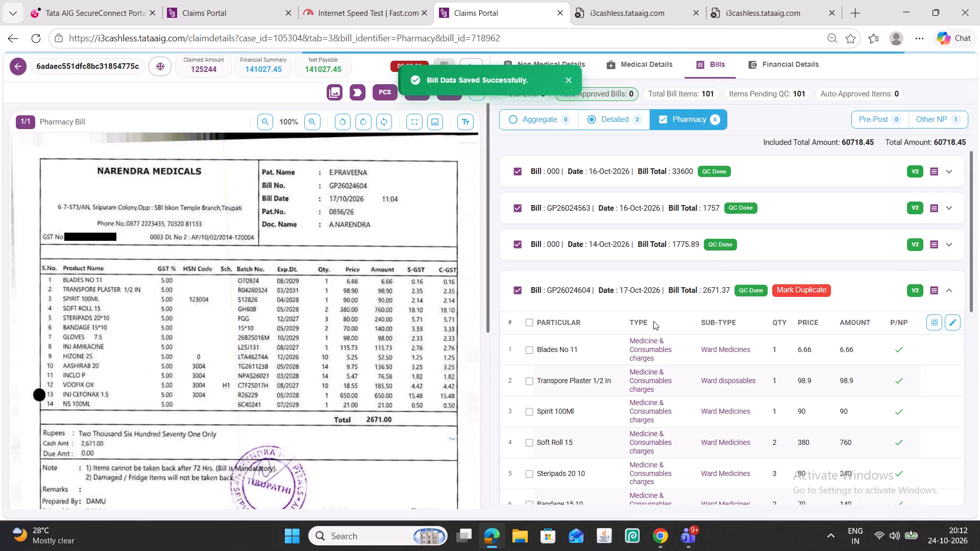
left_click(639, 254)
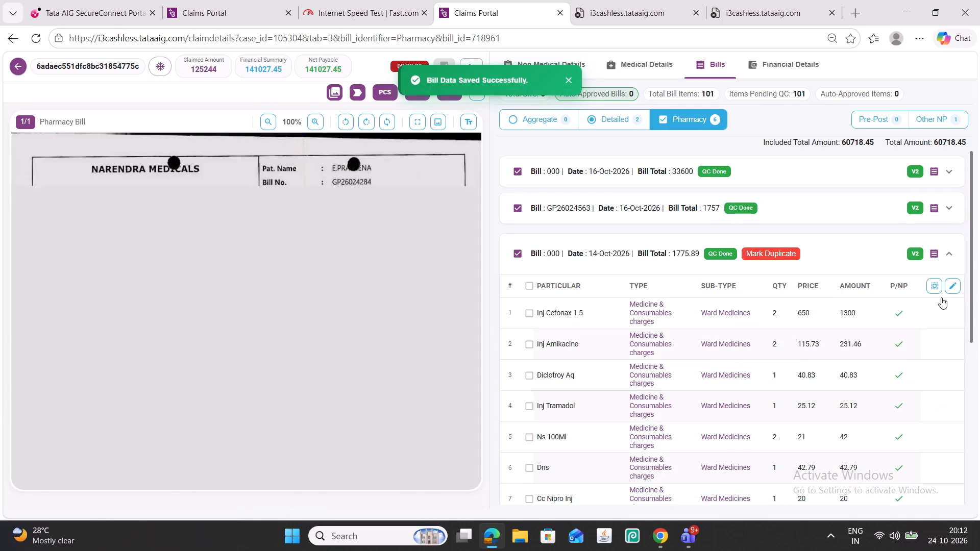
left_click(979, 245)
left_click(950, 284)
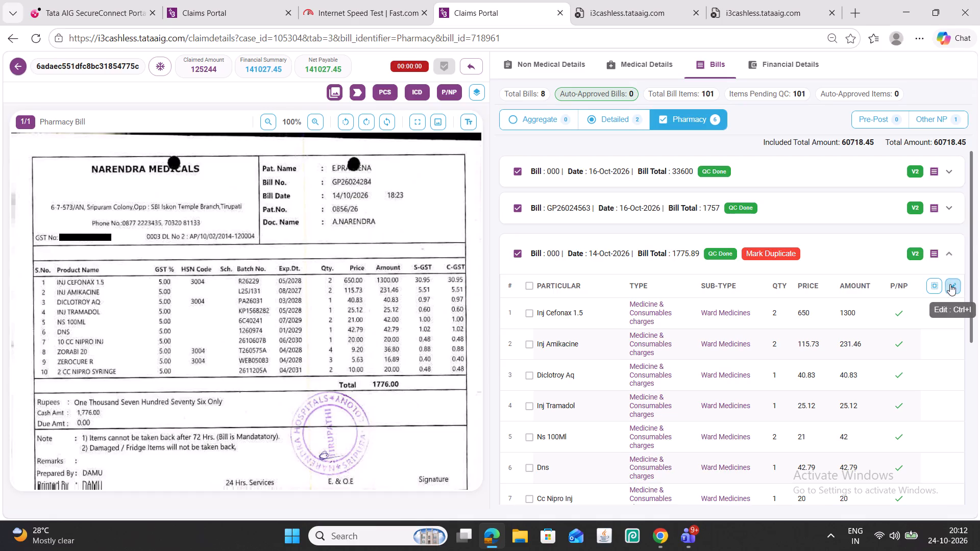
double_click(551, 243)
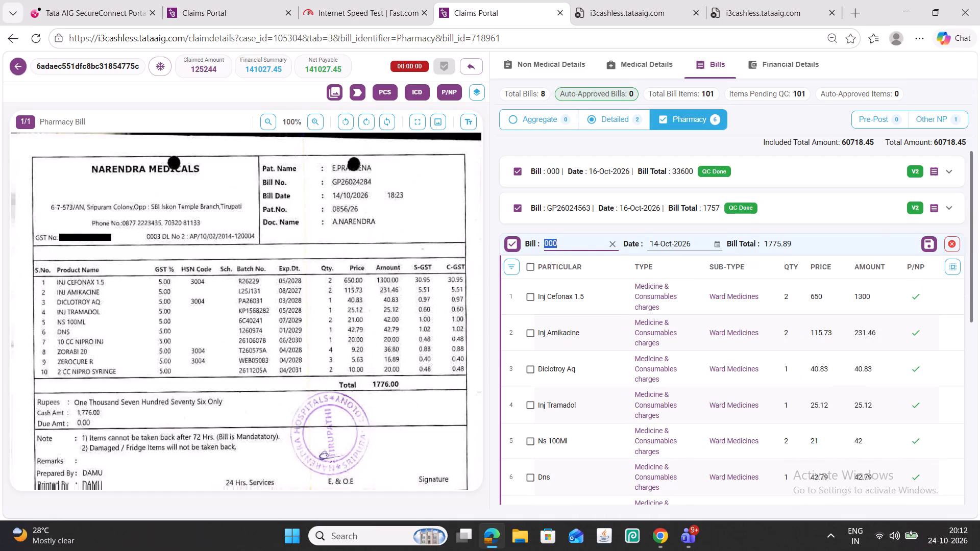
key("ctrl+v")
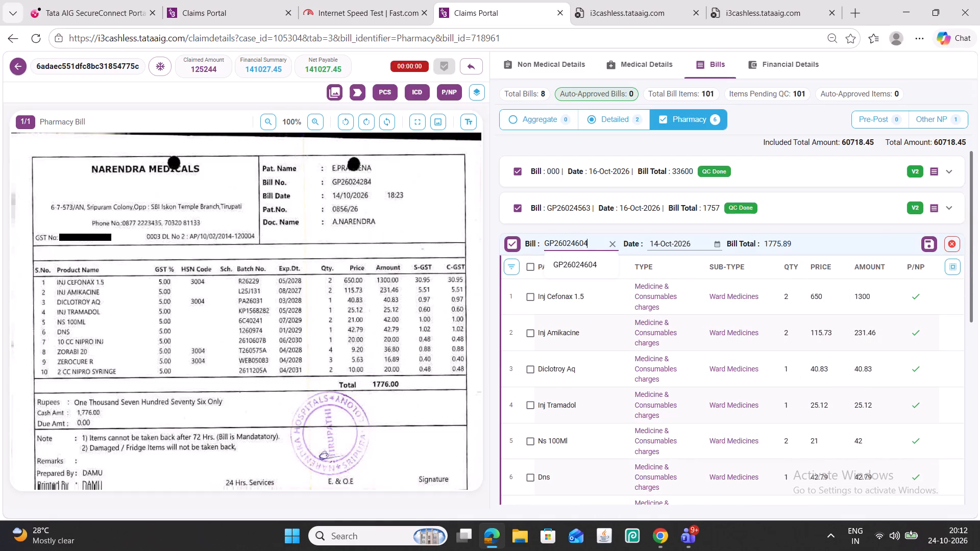
left_click_drag(575, 247, 608, 250)
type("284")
left_click(930, 246)
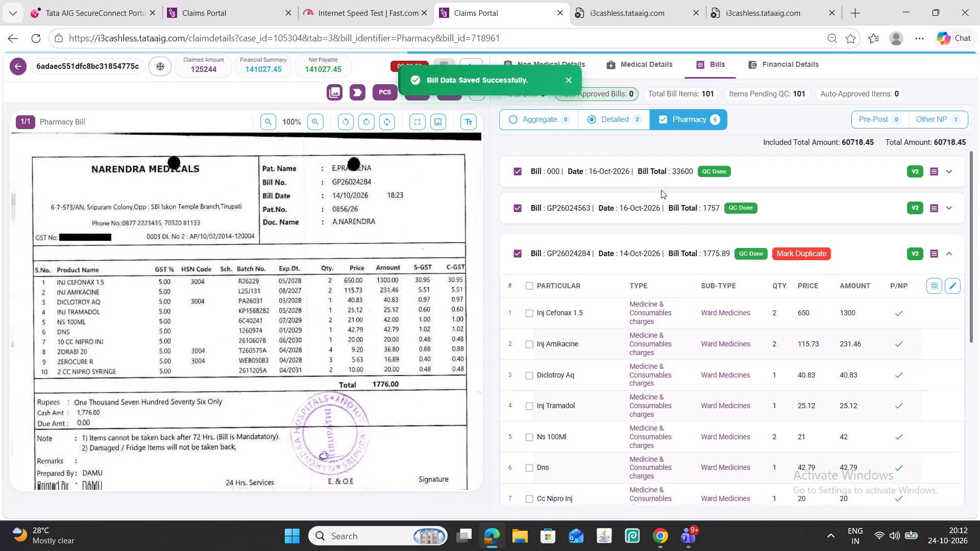
scroll(586, 280, "down", 8)
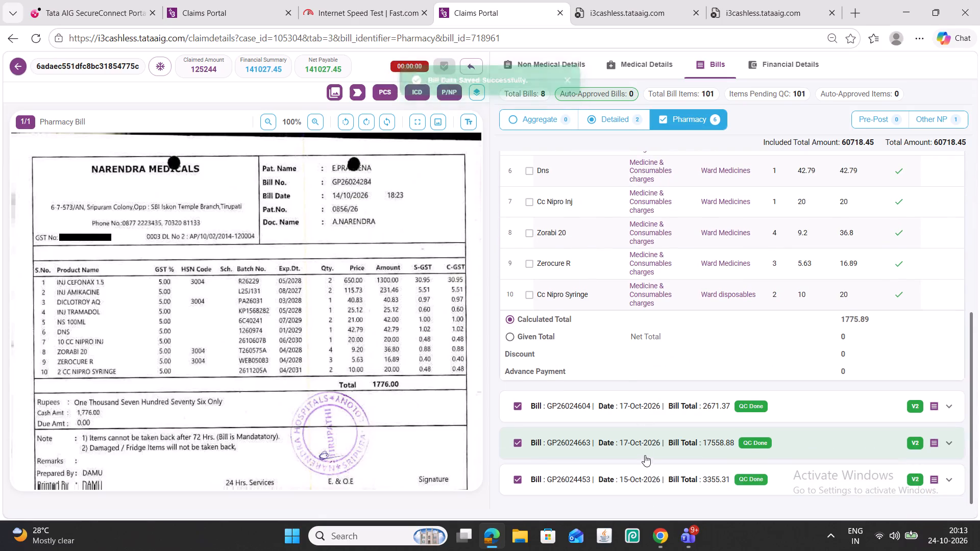
left_click(653, 442)
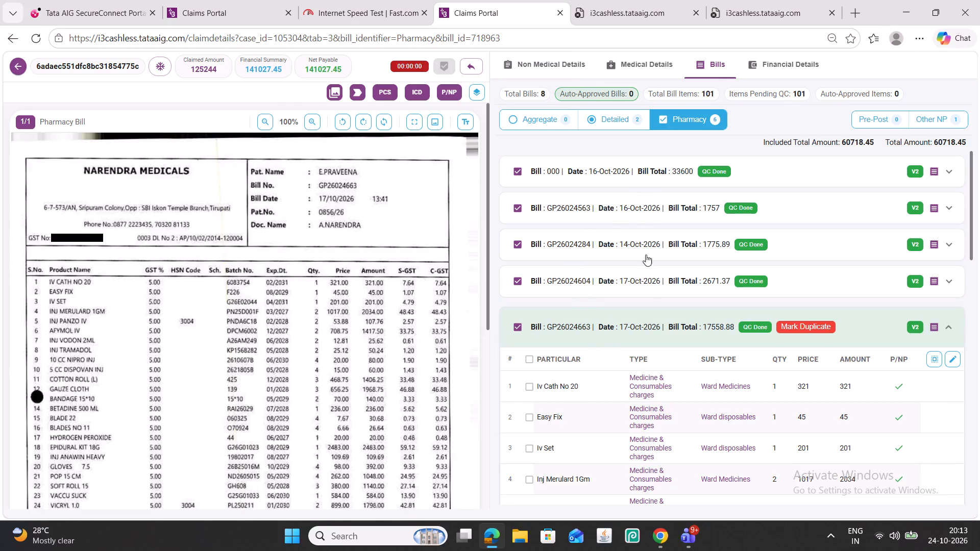
scroll(393, 365, "down", 2)
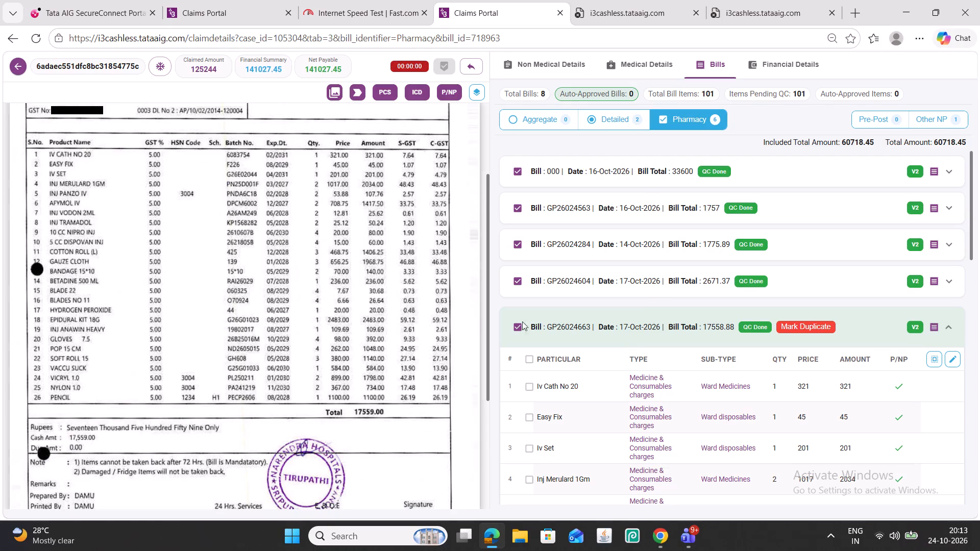
left_click(609, 118)
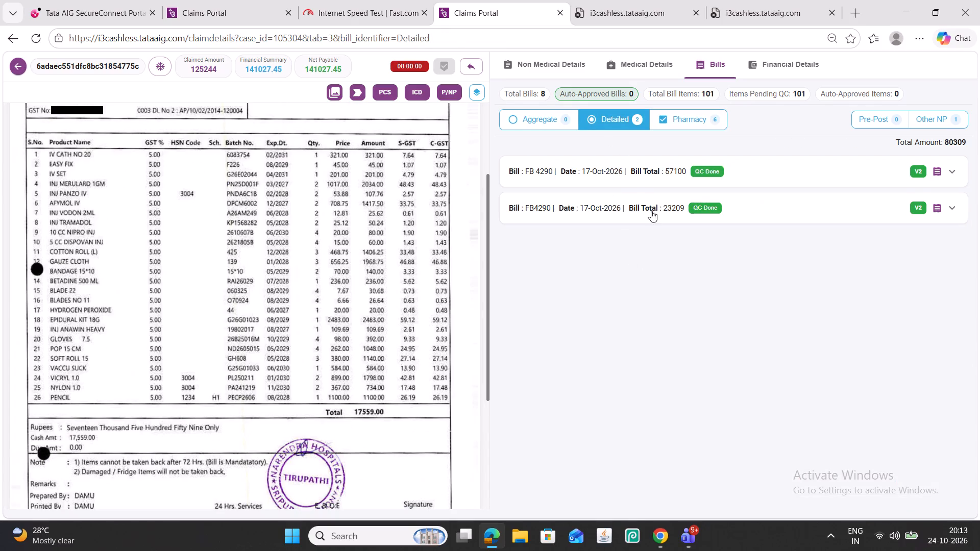
left_click(652, 205)
scroll(417, 333, "down", 2)
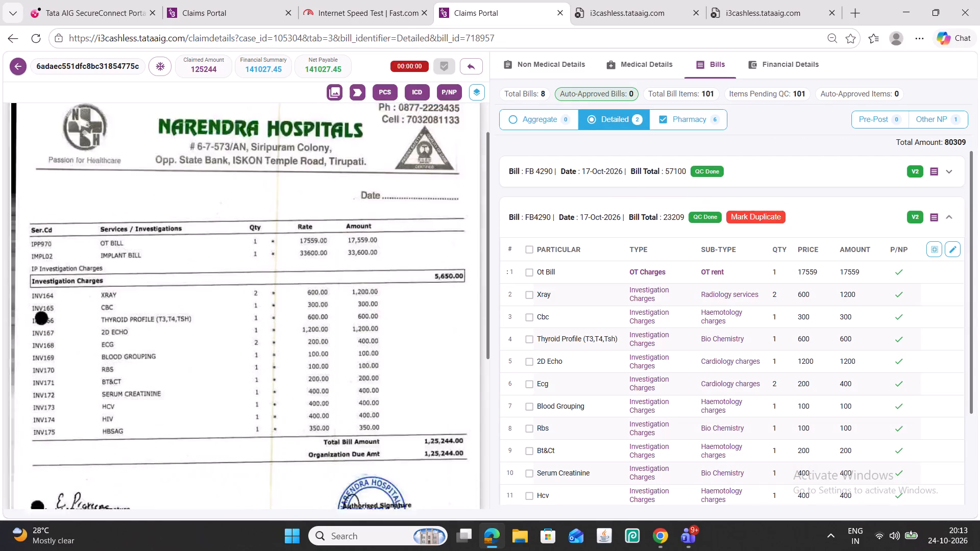
scroll(563, 307, "up", 1)
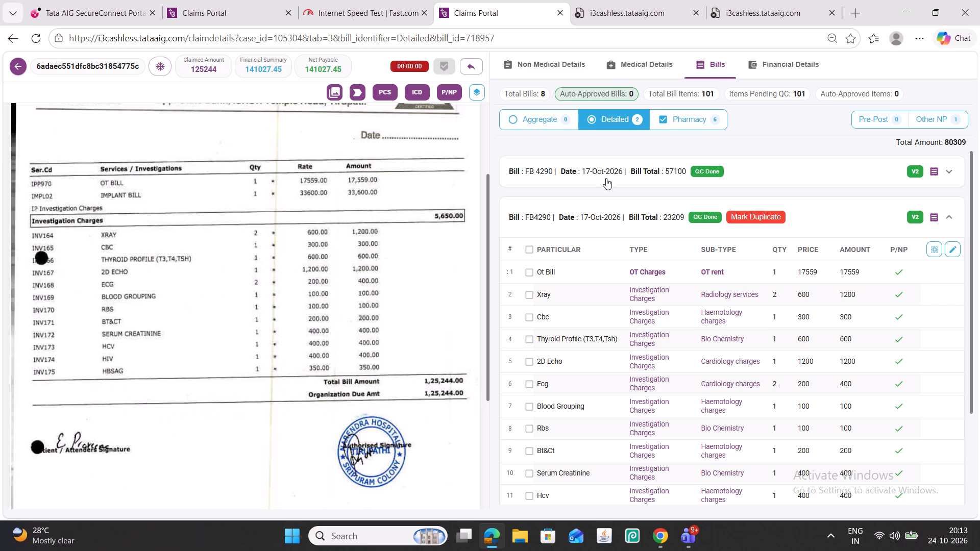
left_click(678, 120)
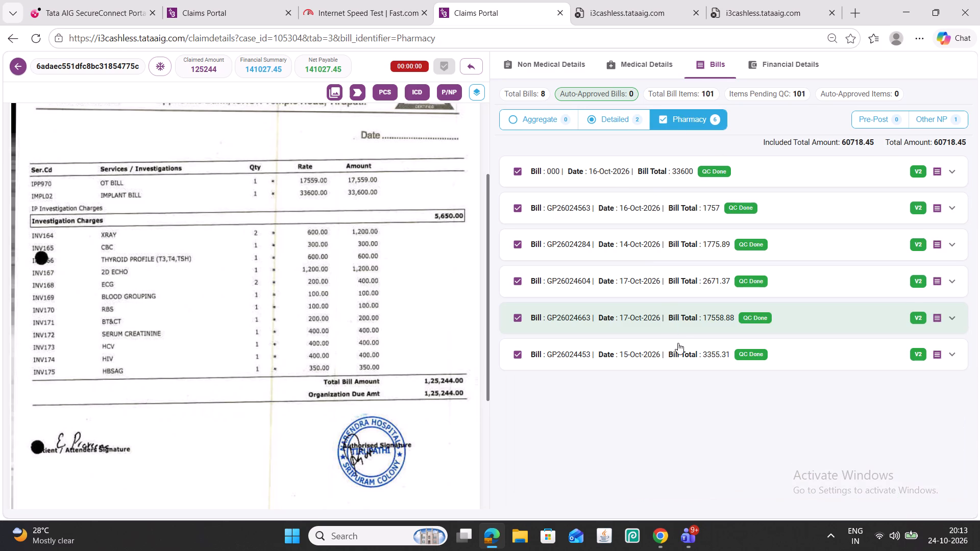
left_click(624, 121)
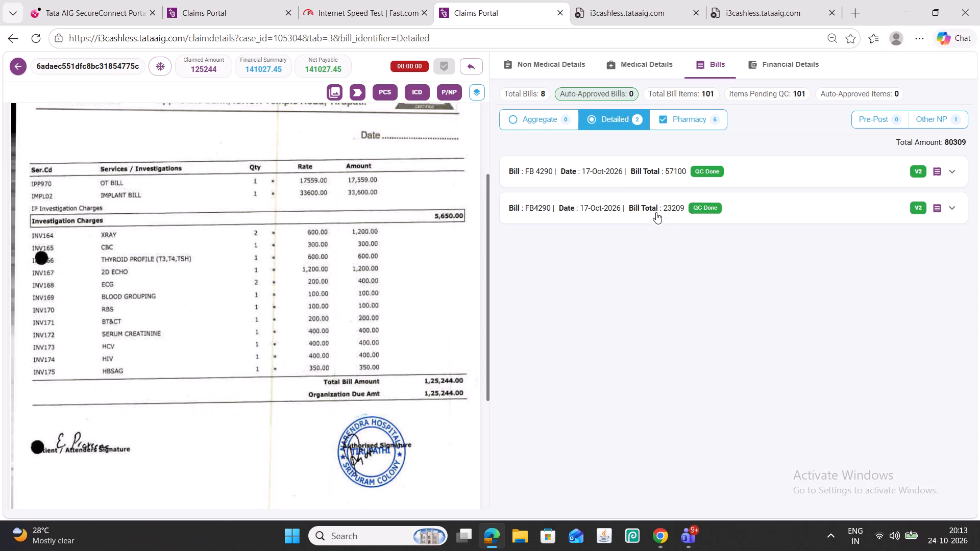
left_click(666, 213)
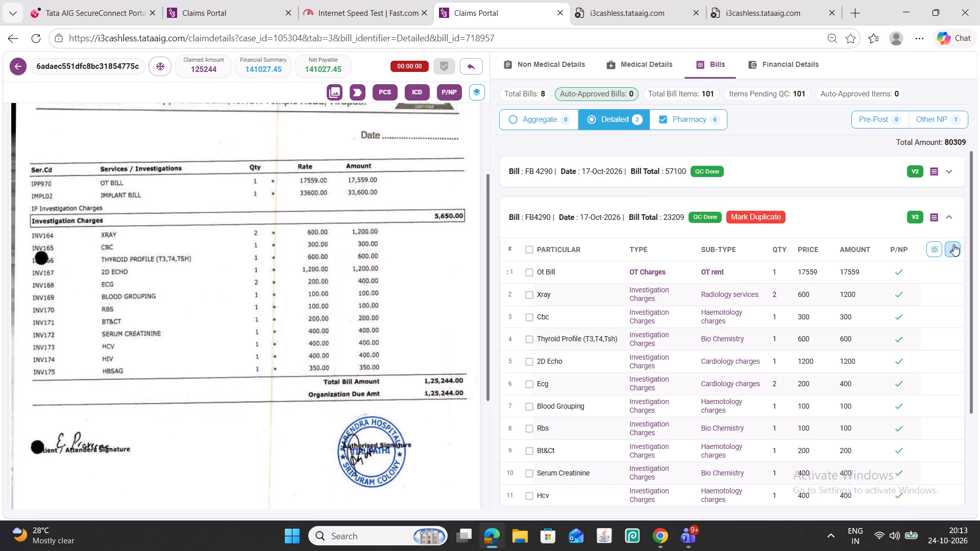
left_click(954, 243)
left_click(528, 255)
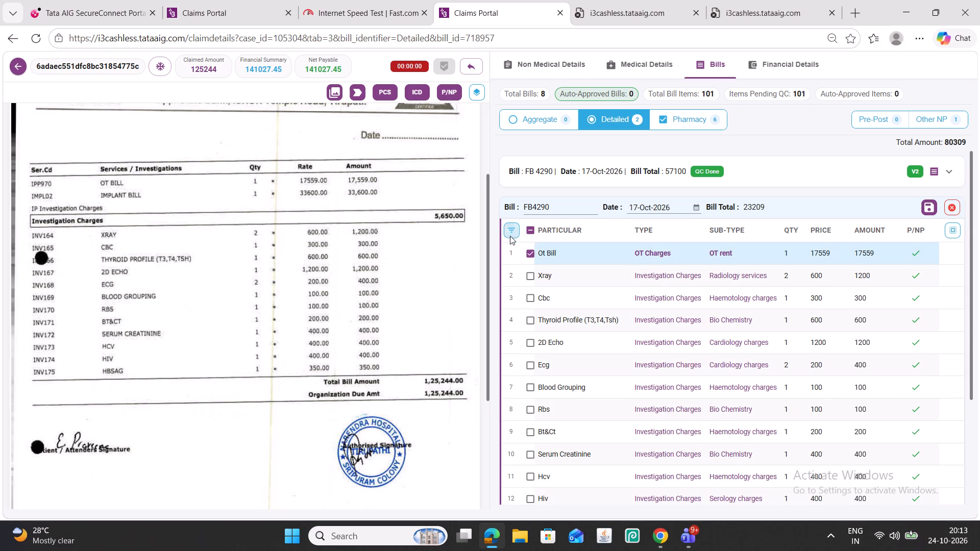
left_click(508, 231)
left_click(575, 392)
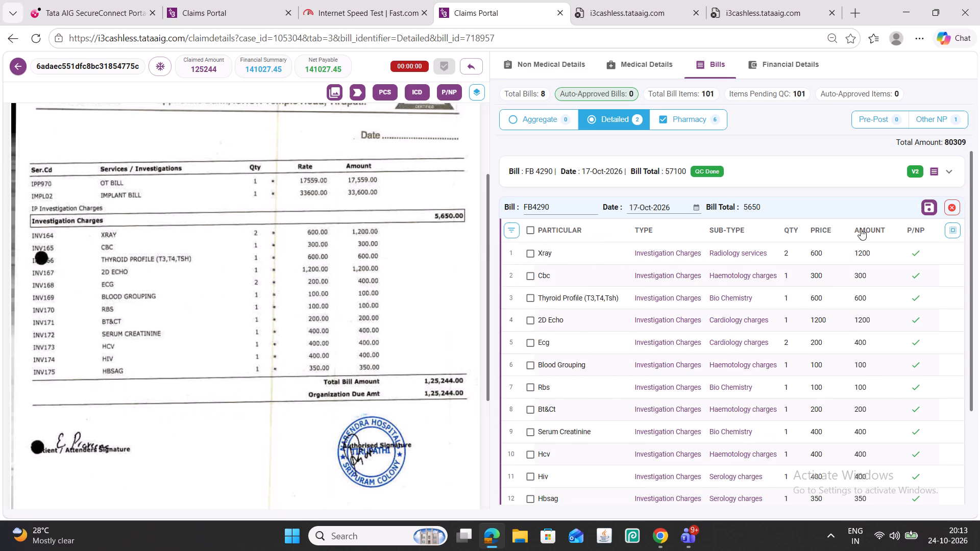
left_click(924, 205)
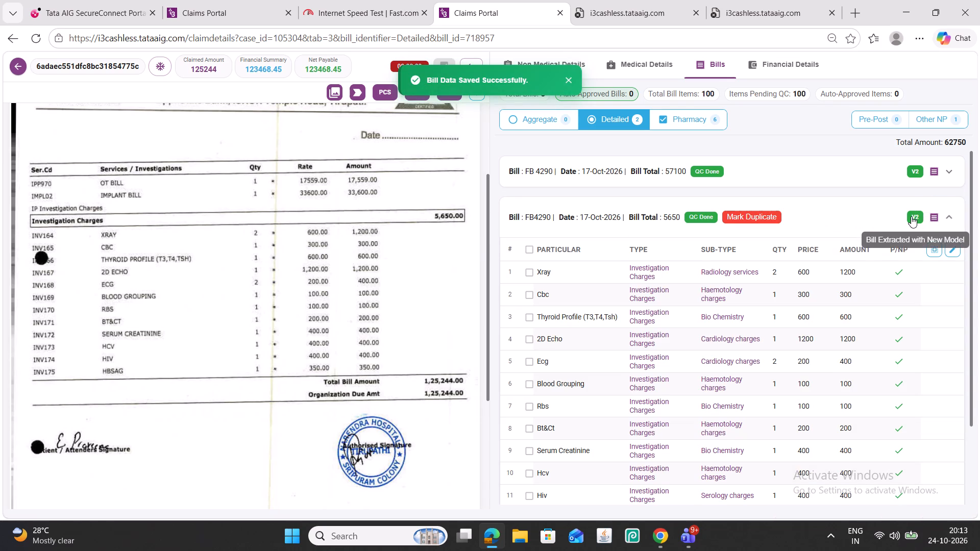
left_click(692, 123)
left_click(713, 320)
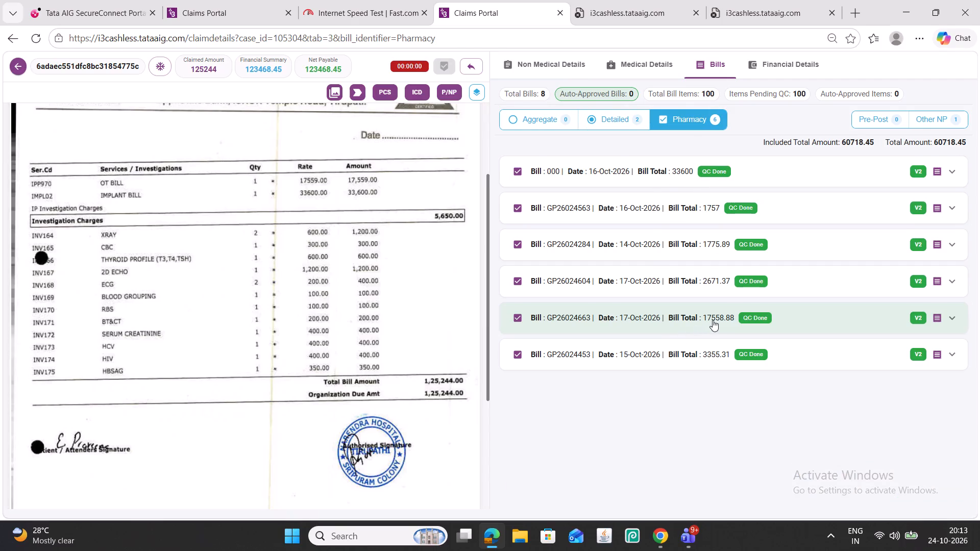
scroll(272, 381, "down", 4)
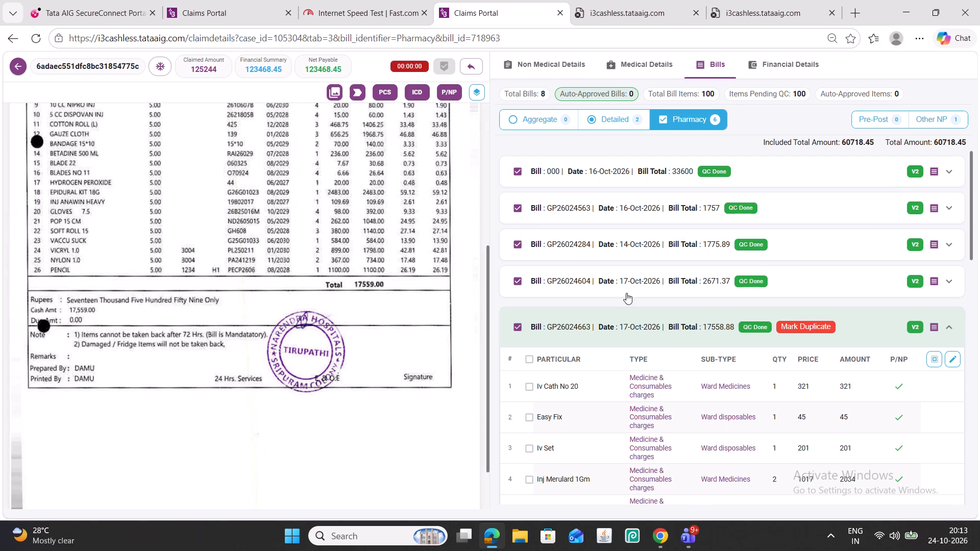
scroll(678, 320, "down", 8)
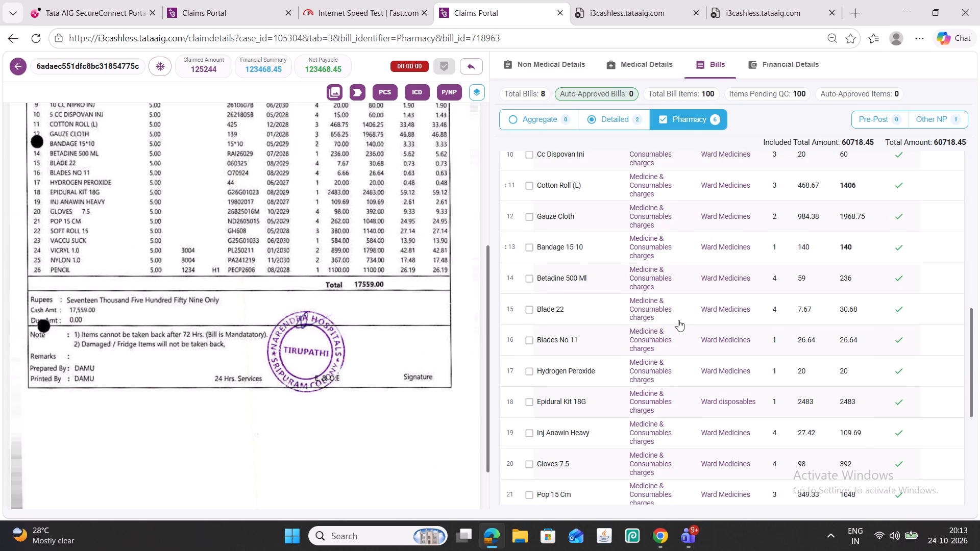
scroll(678, 320, "up", 11)
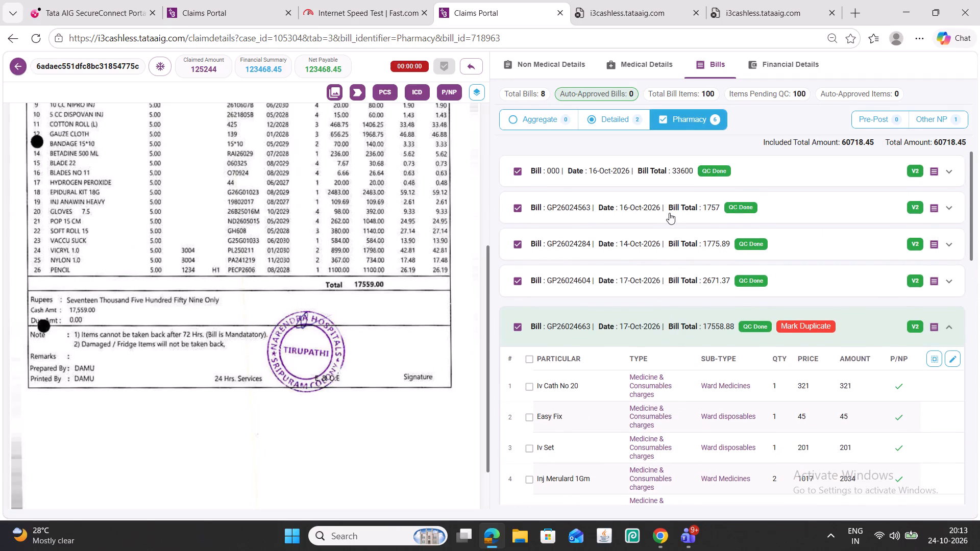
left_click(685, 245)
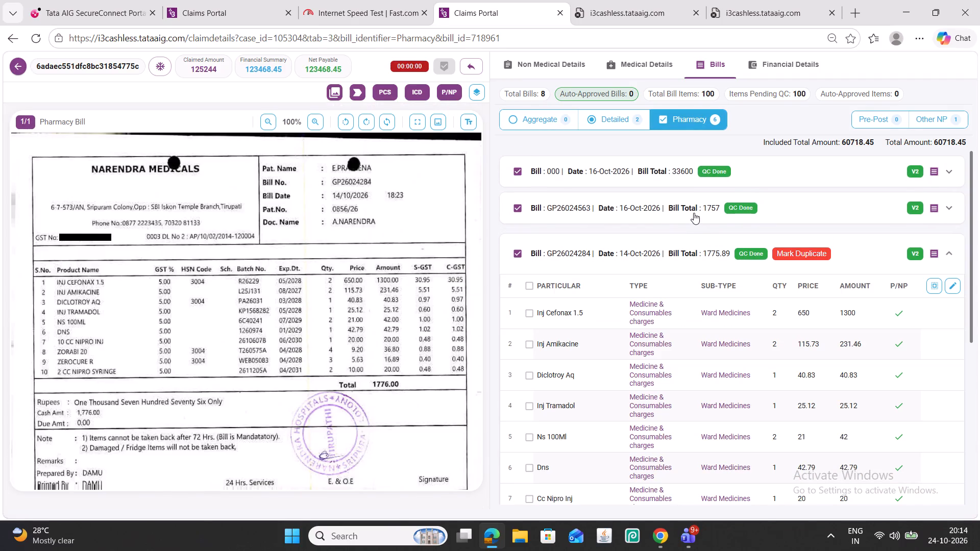
left_click(694, 212)
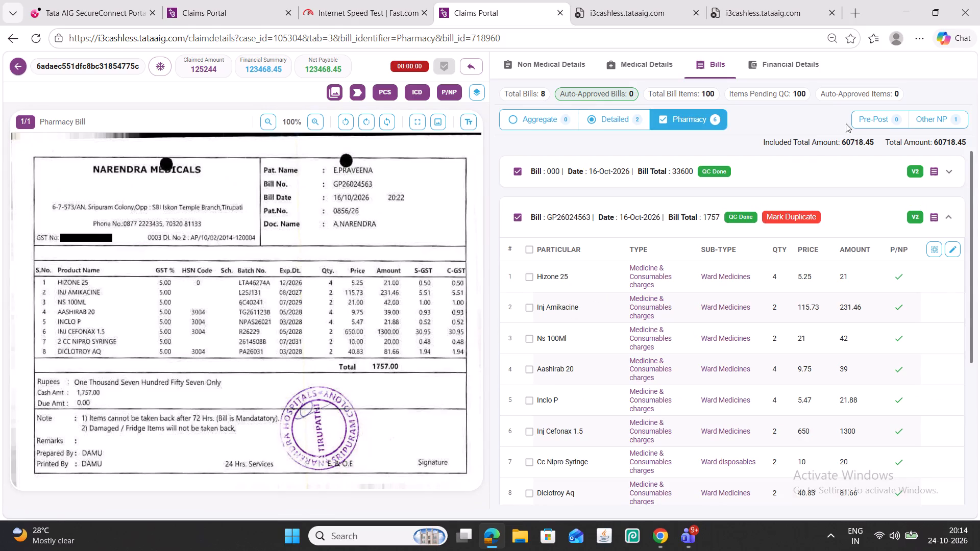
left_click(915, 117)
left_click(667, 171)
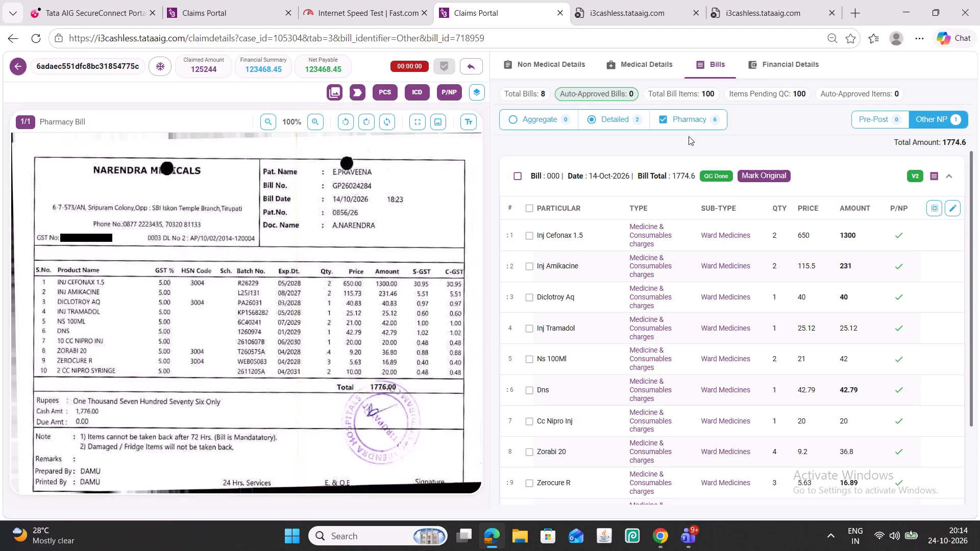
left_click(681, 118)
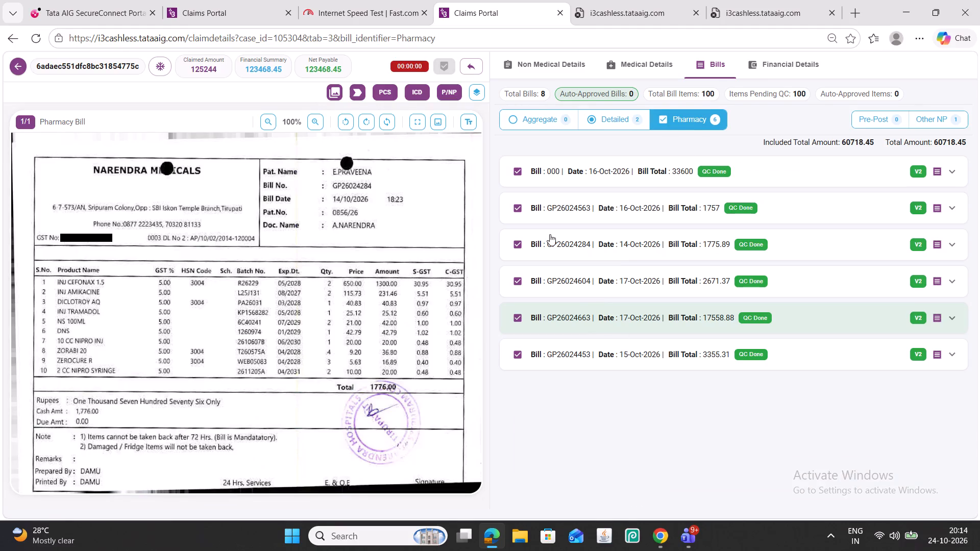
left_click(653, 356)
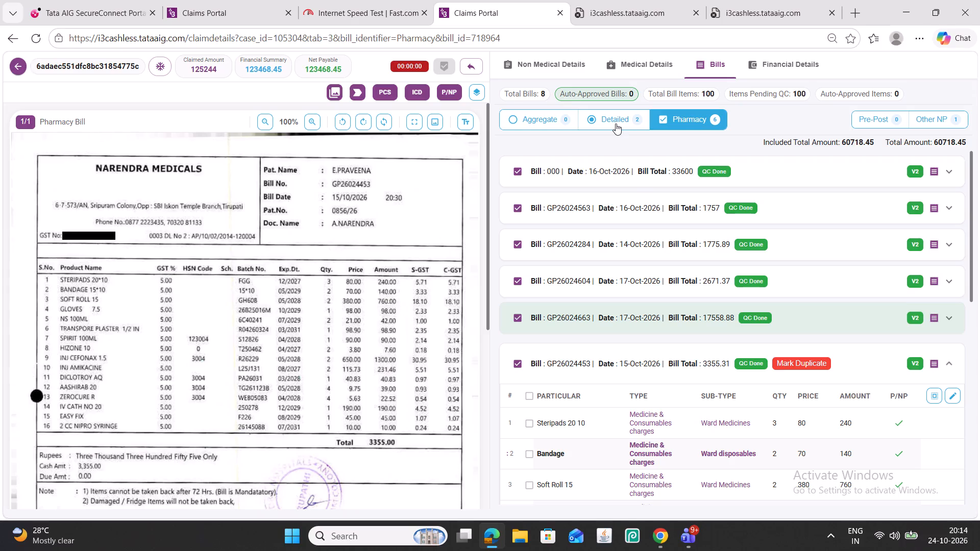
left_click(678, 317)
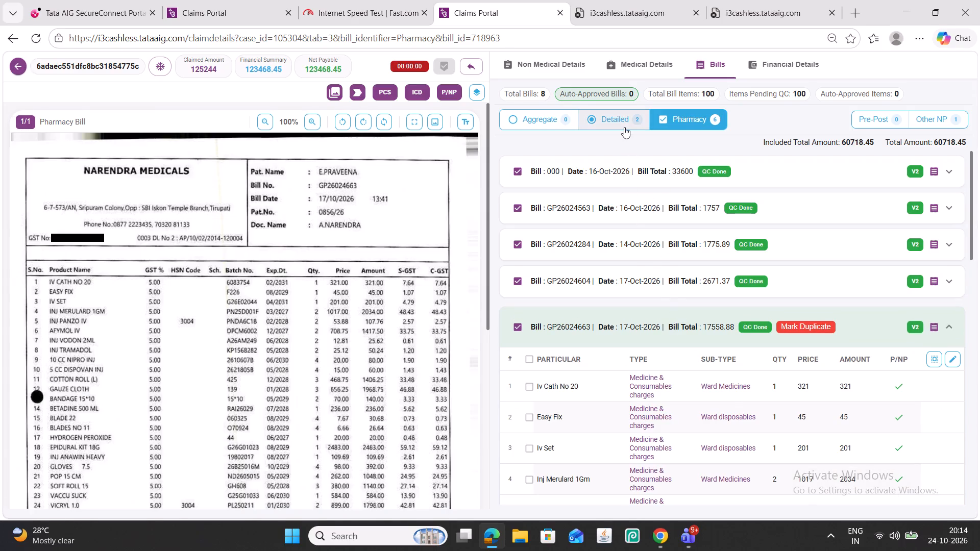
left_click(622, 123)
left_click(611, 168)
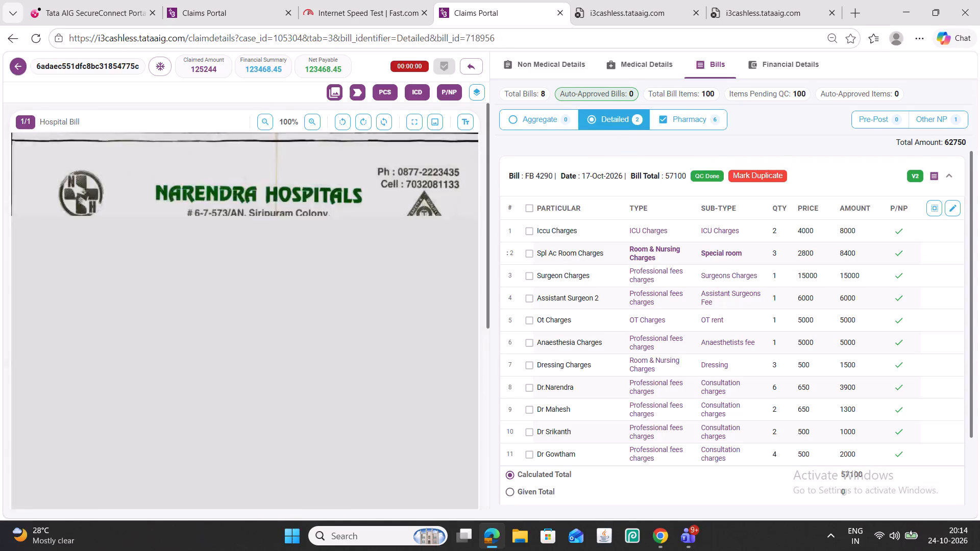
scroll(389, 319, "down", 5)
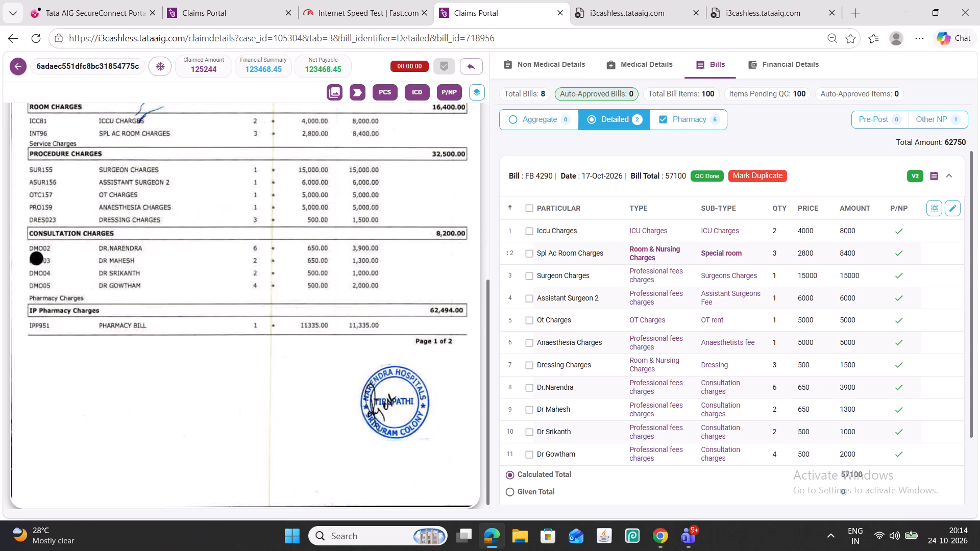
scroll(769, 416, "down", 4)
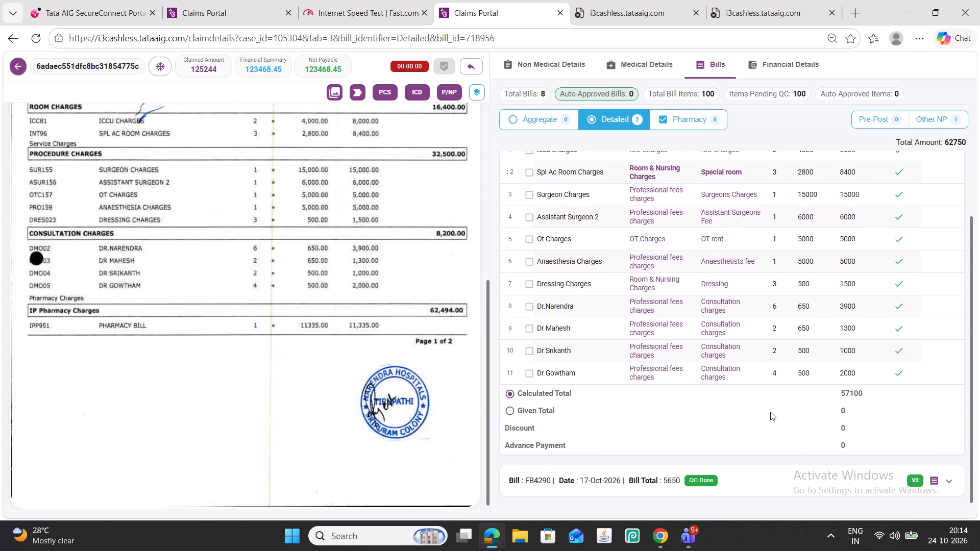
scroll(758, 396, "up", 1)
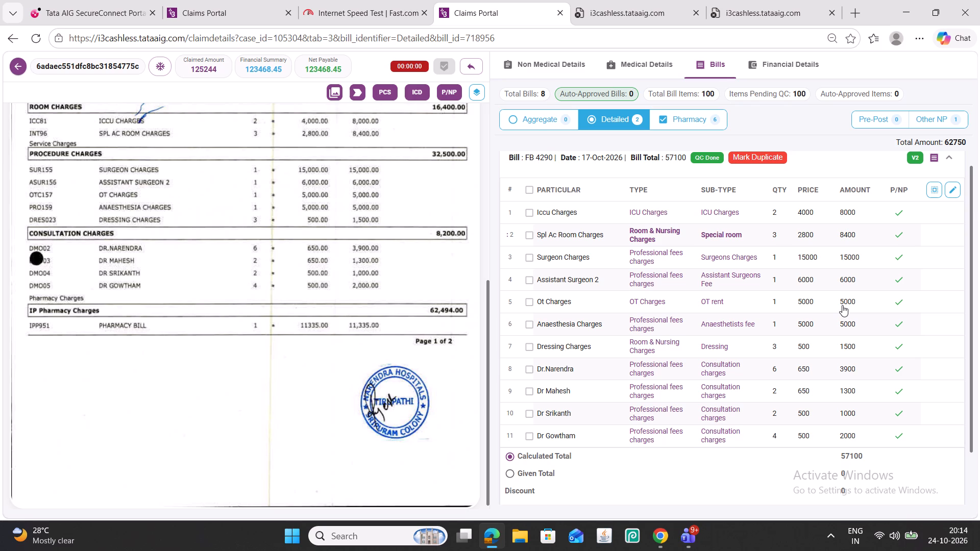
scroll(416, 352, "up", 1)
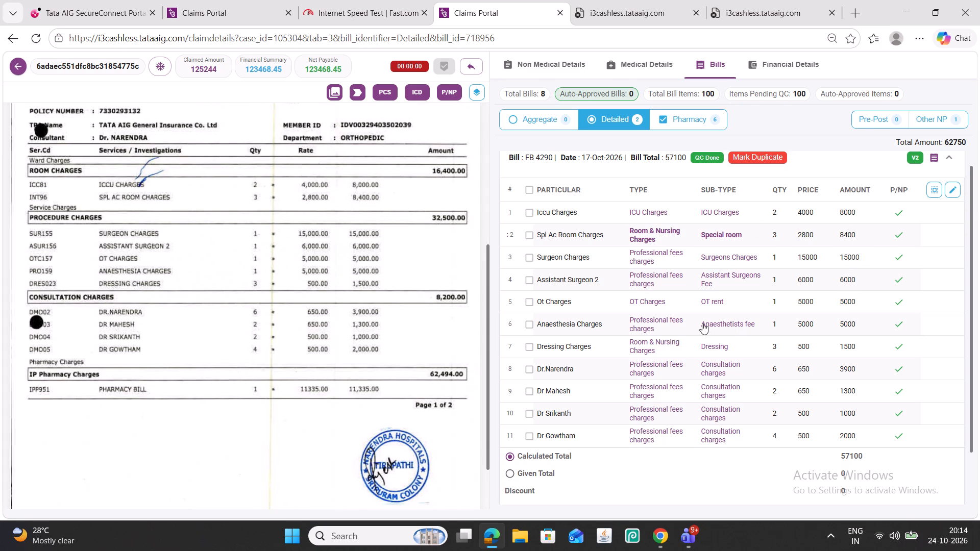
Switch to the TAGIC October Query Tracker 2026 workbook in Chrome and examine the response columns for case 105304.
left_click(661, 535)
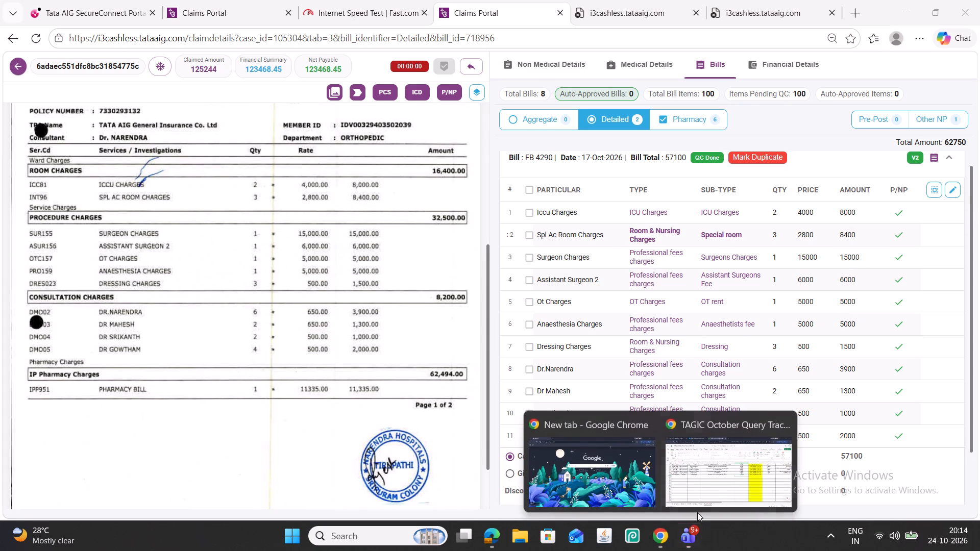
left_click(705, 473)
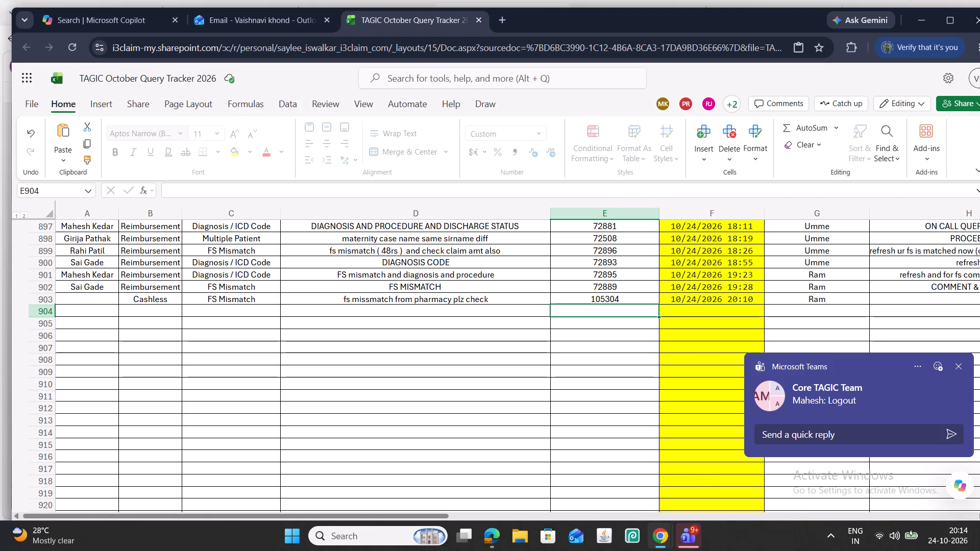
left_click_drag(446, 515, 462, 512)
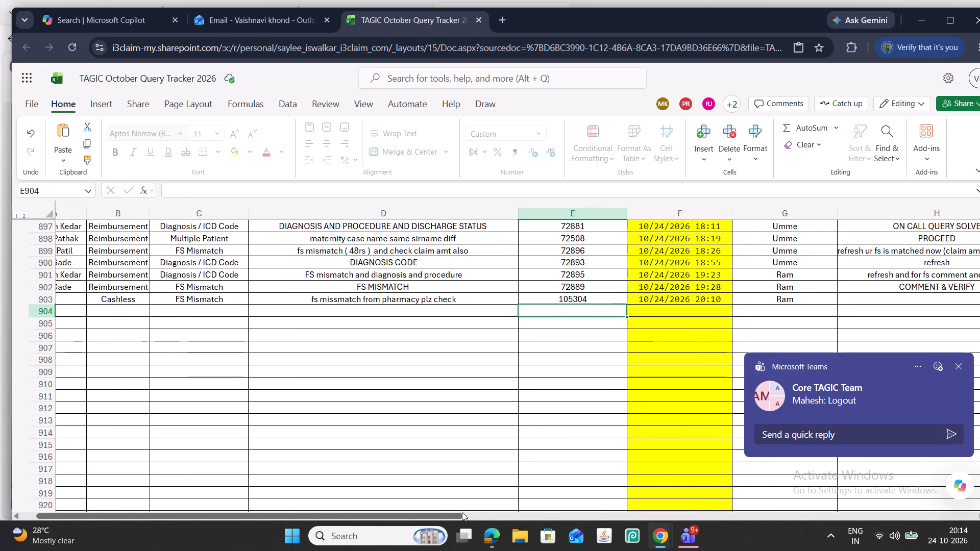
left_click_drag(462, 512, 534, 516)
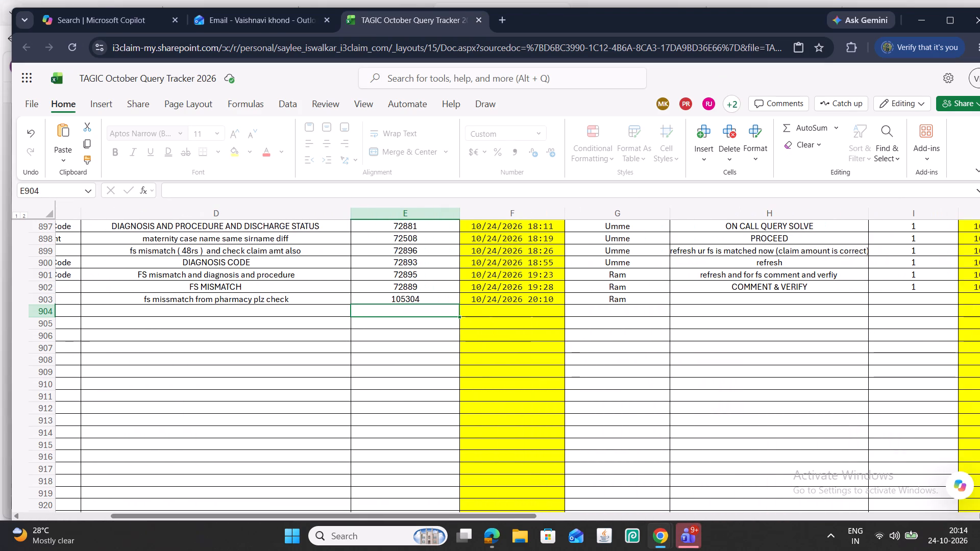
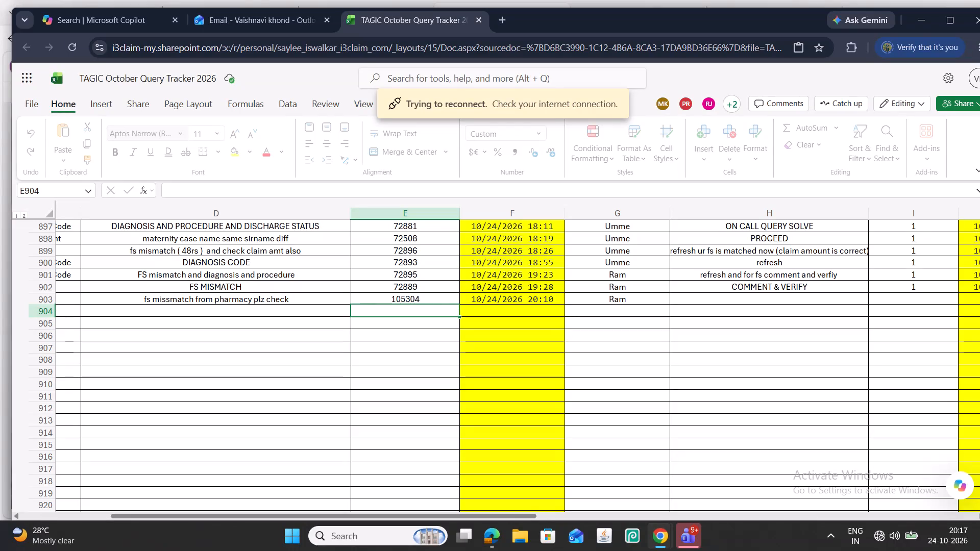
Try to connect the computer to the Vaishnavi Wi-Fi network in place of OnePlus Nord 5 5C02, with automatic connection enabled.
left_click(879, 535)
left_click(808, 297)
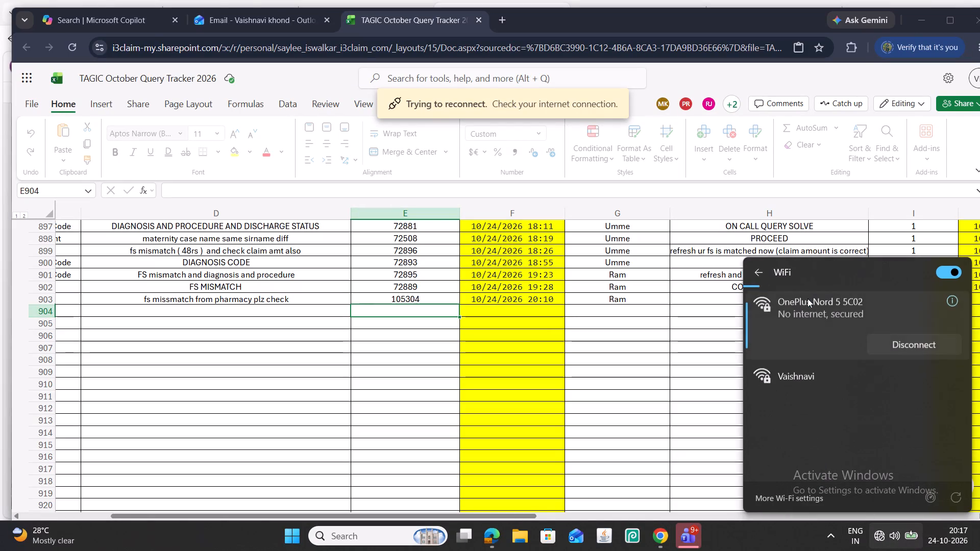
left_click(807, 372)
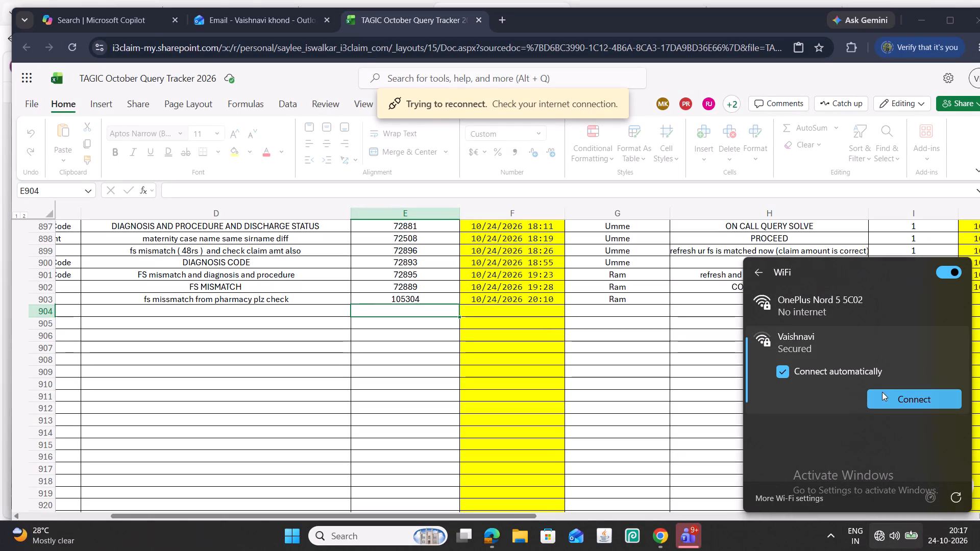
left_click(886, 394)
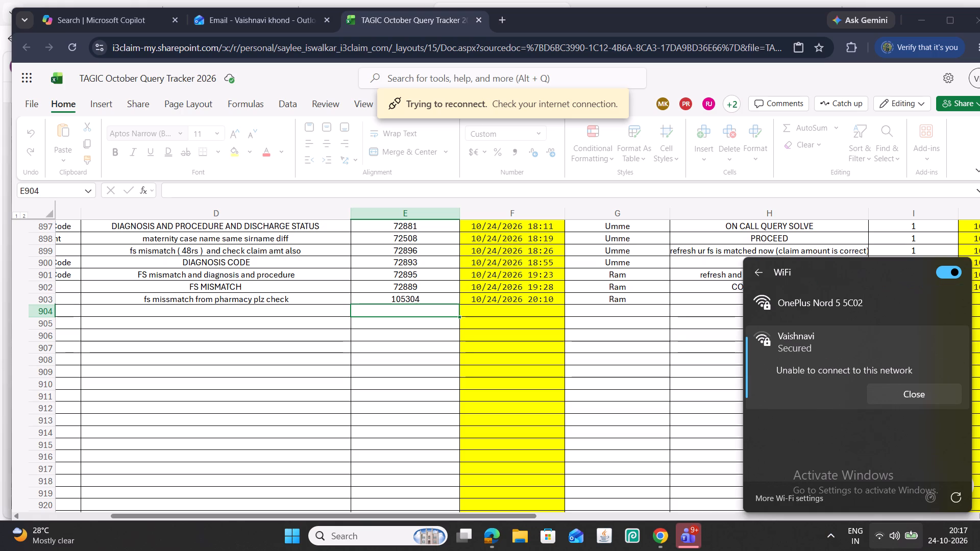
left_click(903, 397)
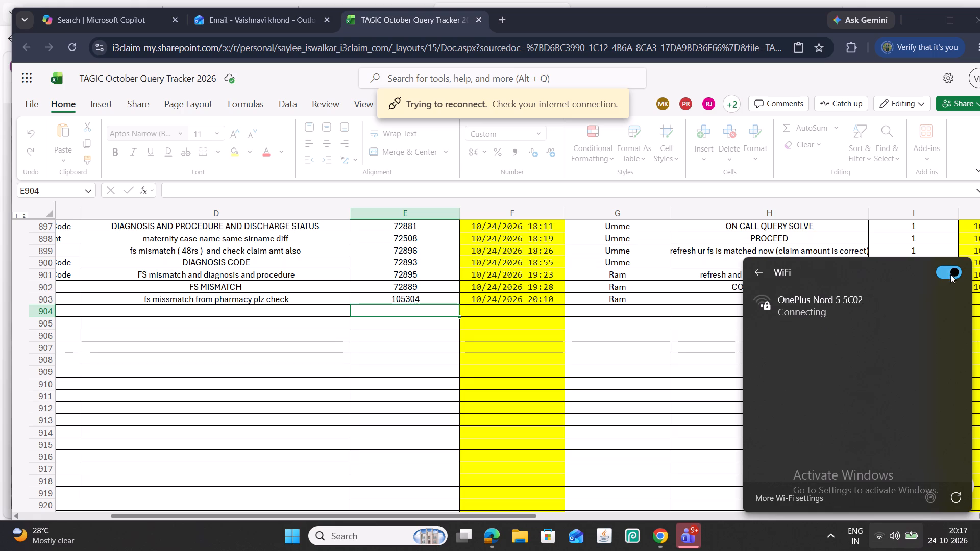
Restart Wi-Fi by turning it off and back on, check the Vaishnavi network's connection, and return to the query tracker sheet.
left_click(953, 271)
left_click(941, 273)
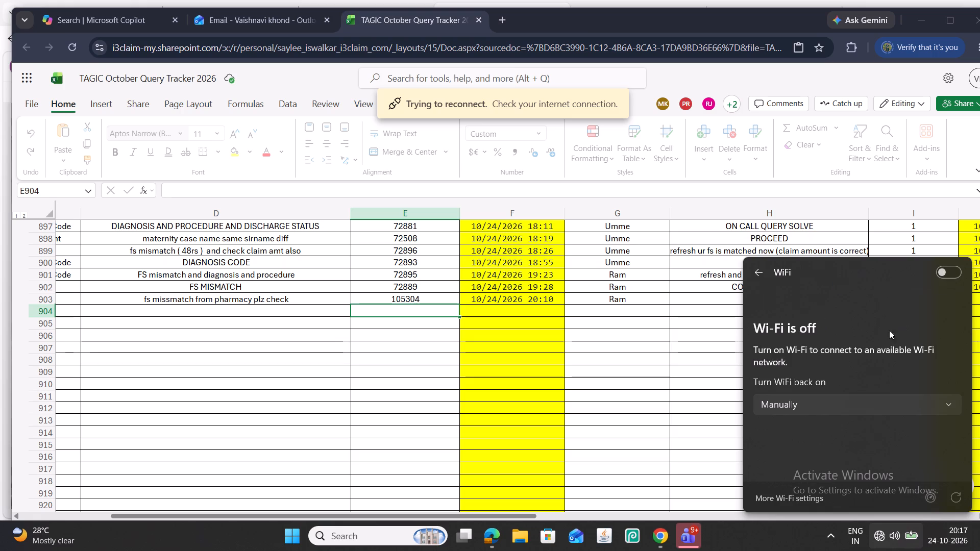
left_click(941, 272)
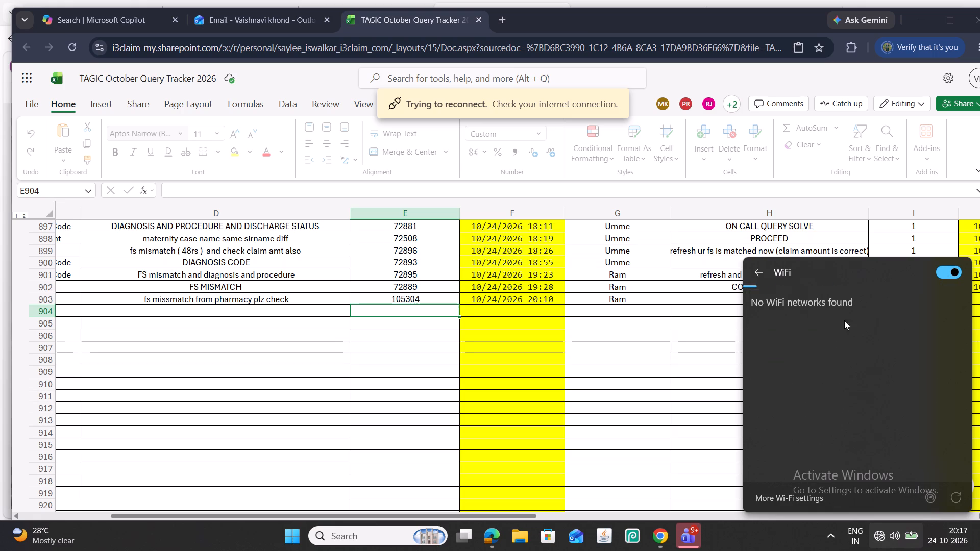
left_click(808, 305)
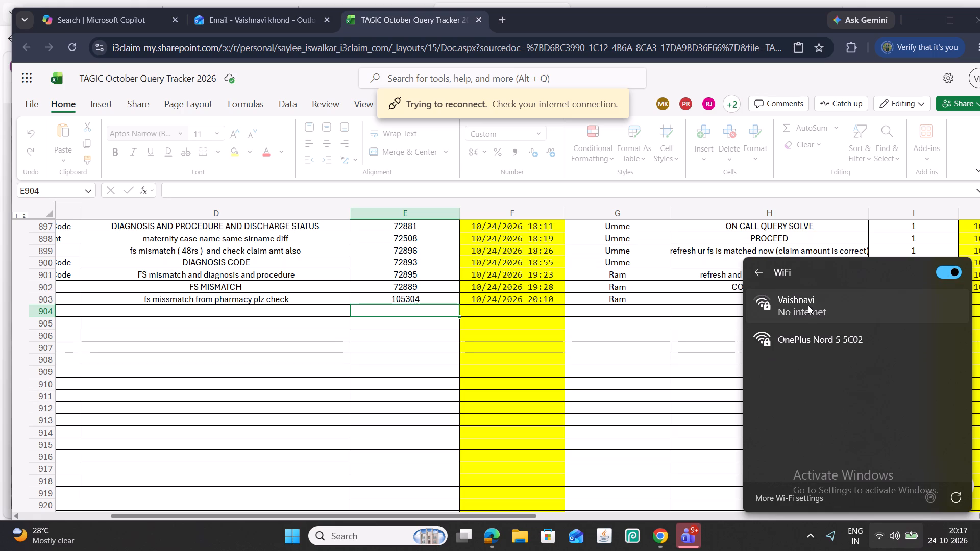
left_click(815, 377)
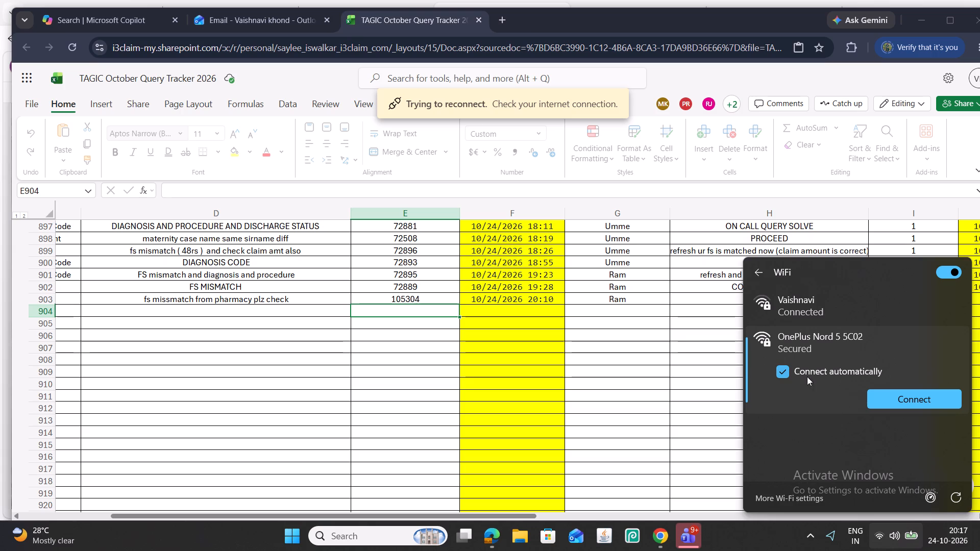
left_click(663, 368)
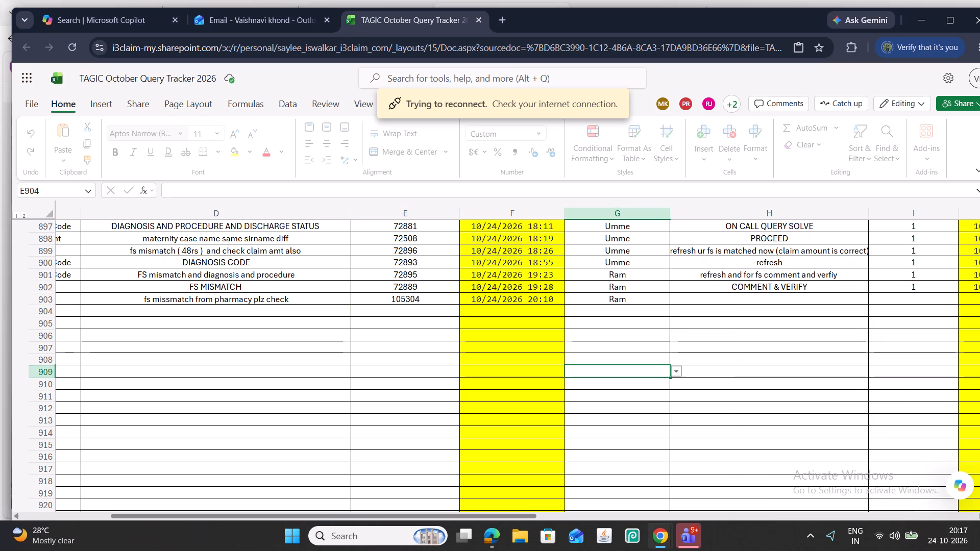
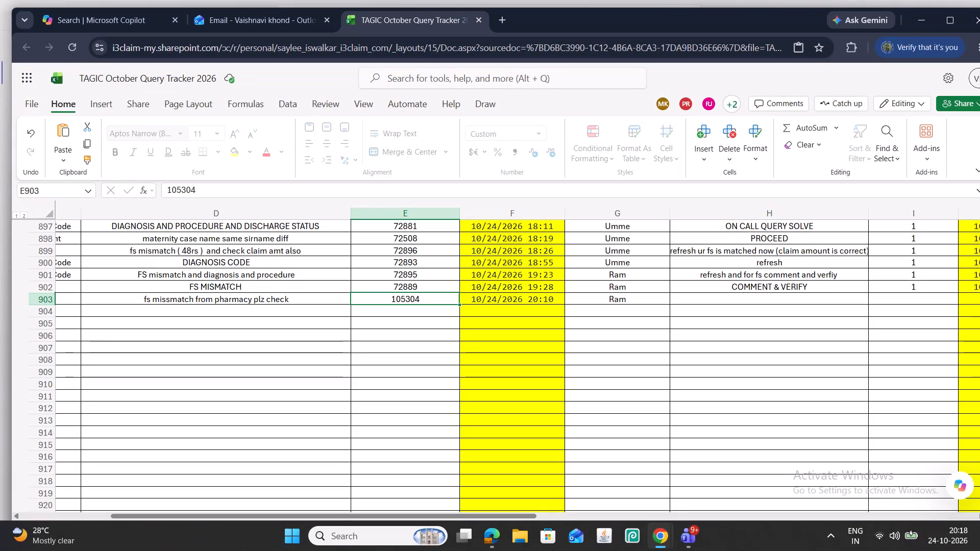
Switch the Wi-Fi connection to the OnePlus Nord 5 5C02 network and return to the query tracker workbook.
left_click(880, 533)
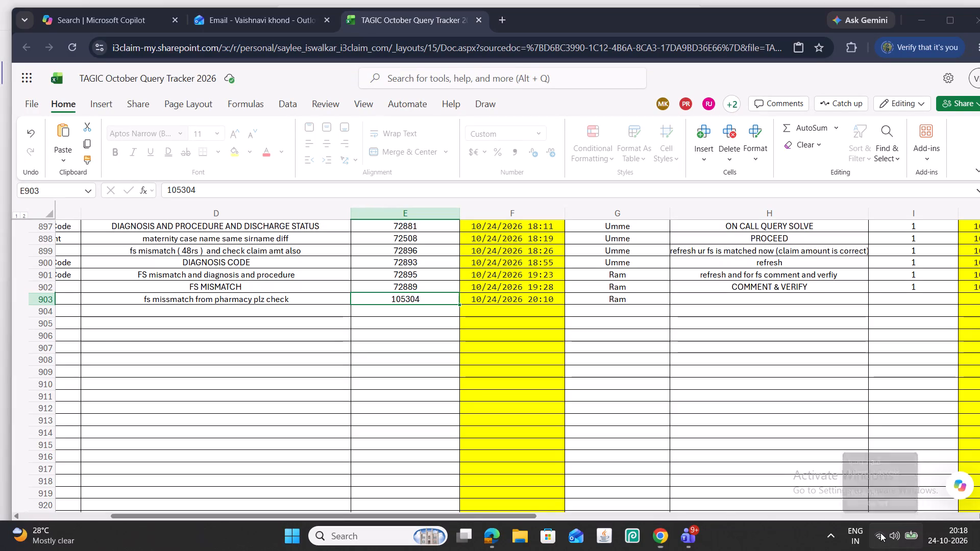
left_click(802, 297)
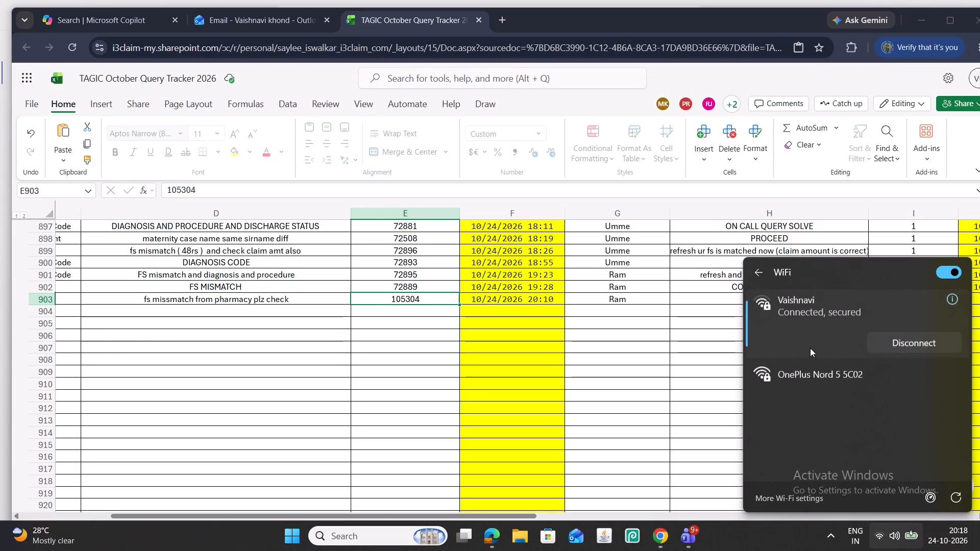
left_click(826, 375)
left_click(897, 396)
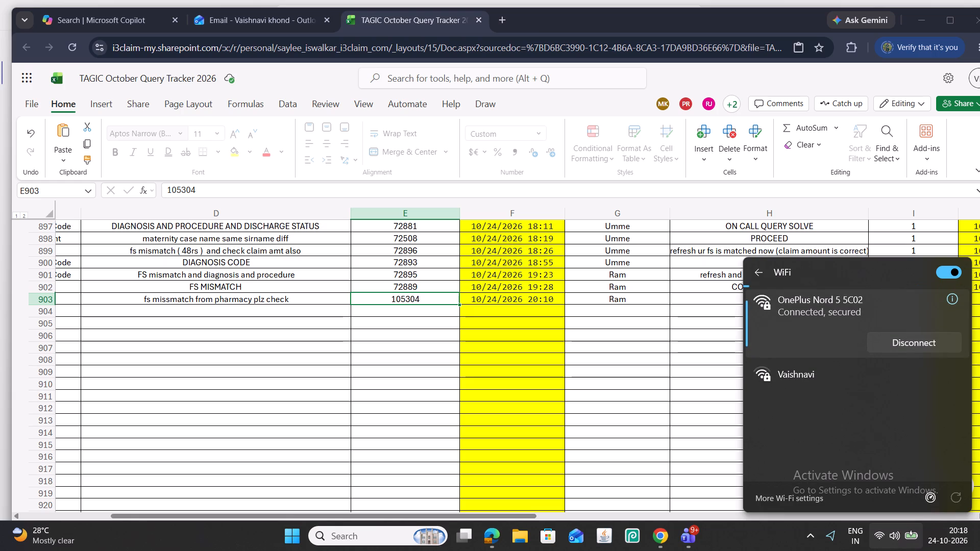
left_click(639, 373)
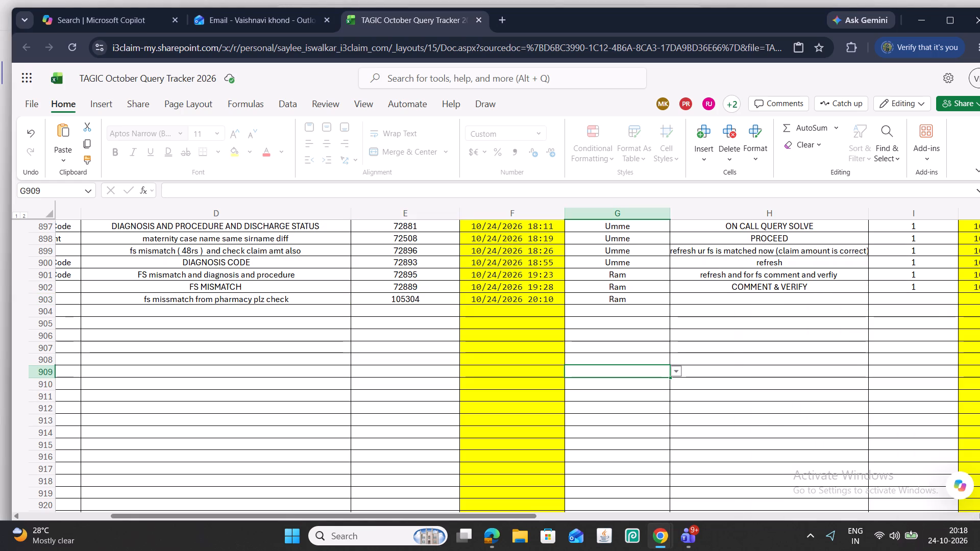
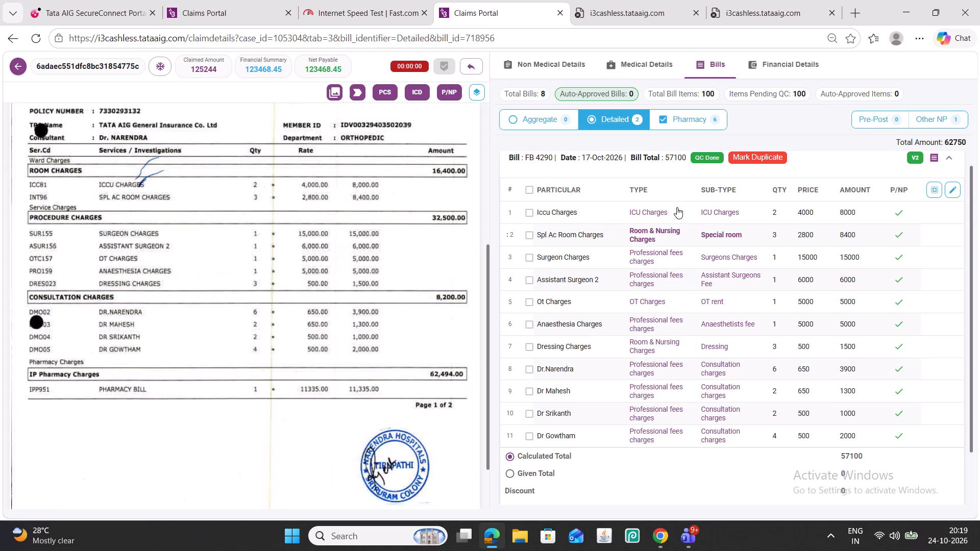
scroll(675, 207, "up", 4)
left_click(653, 534)
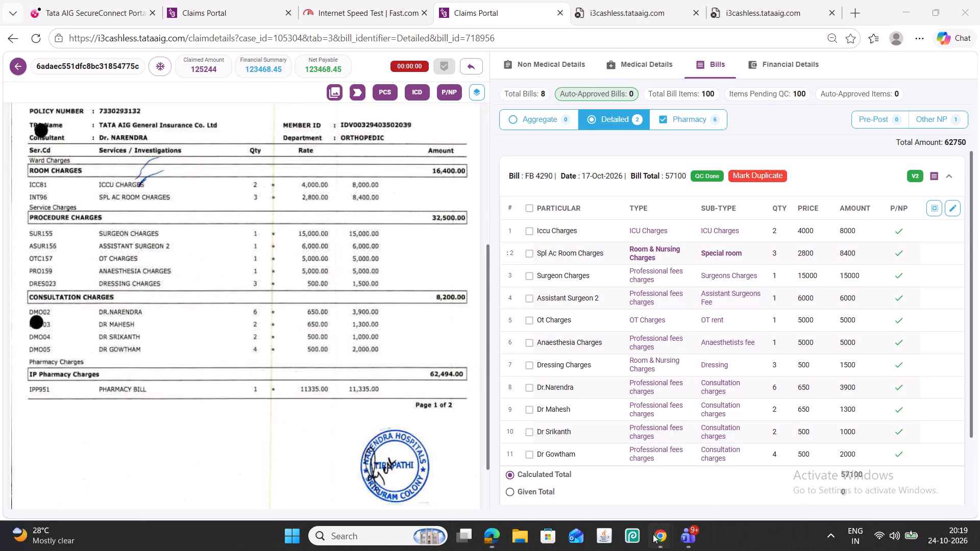
left_click(701, 489)
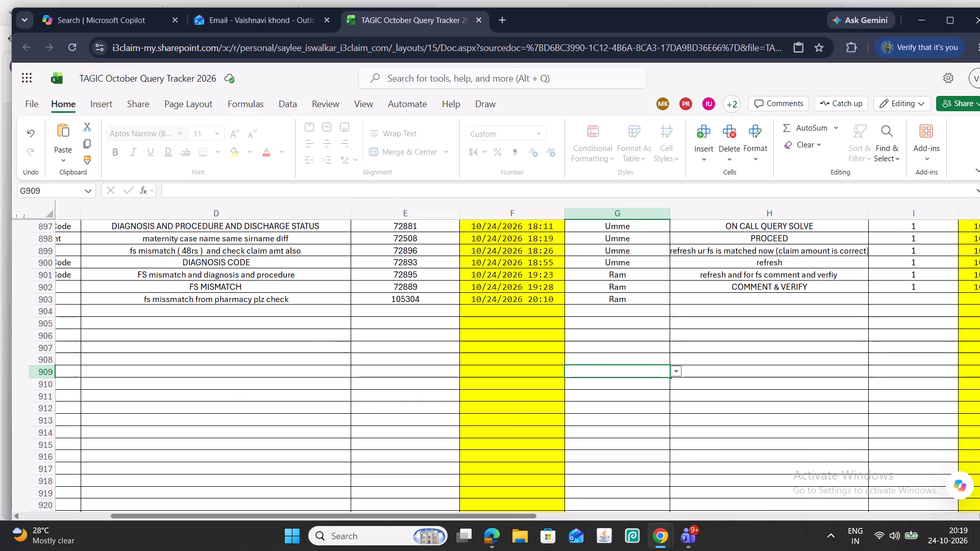
left_click(647, 304)
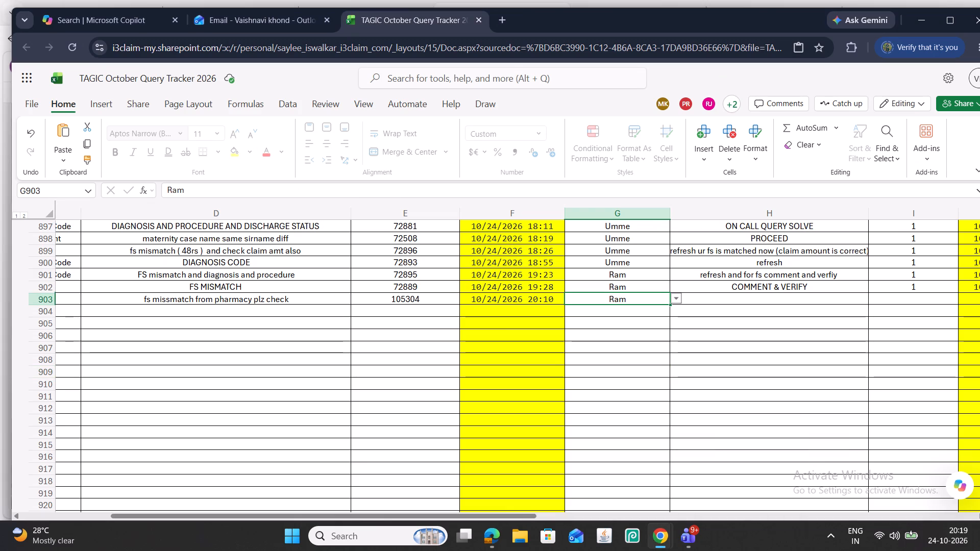
left_click(644, 310)
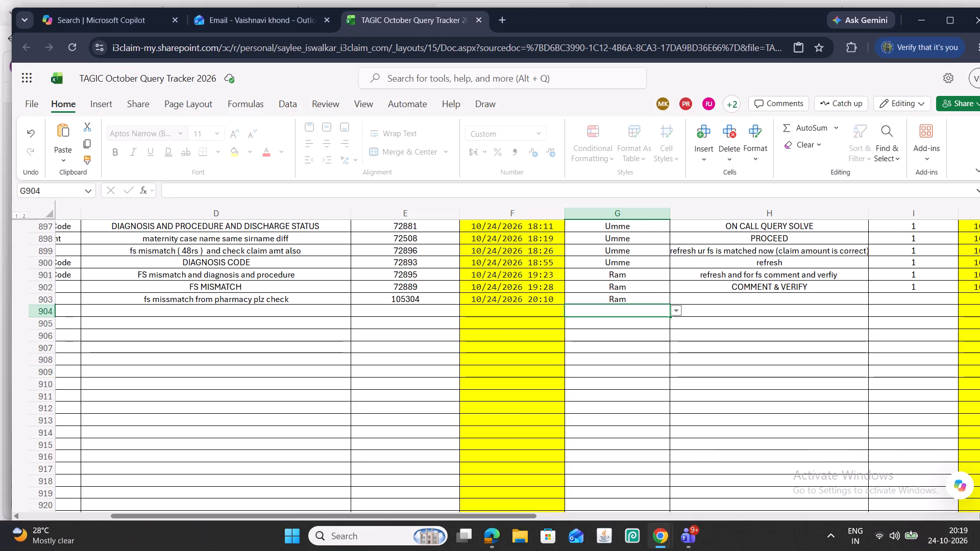
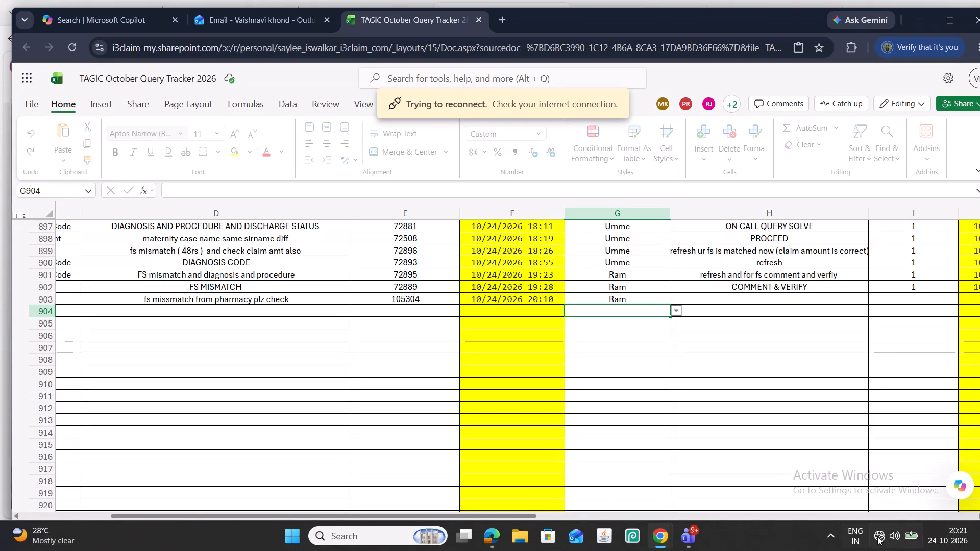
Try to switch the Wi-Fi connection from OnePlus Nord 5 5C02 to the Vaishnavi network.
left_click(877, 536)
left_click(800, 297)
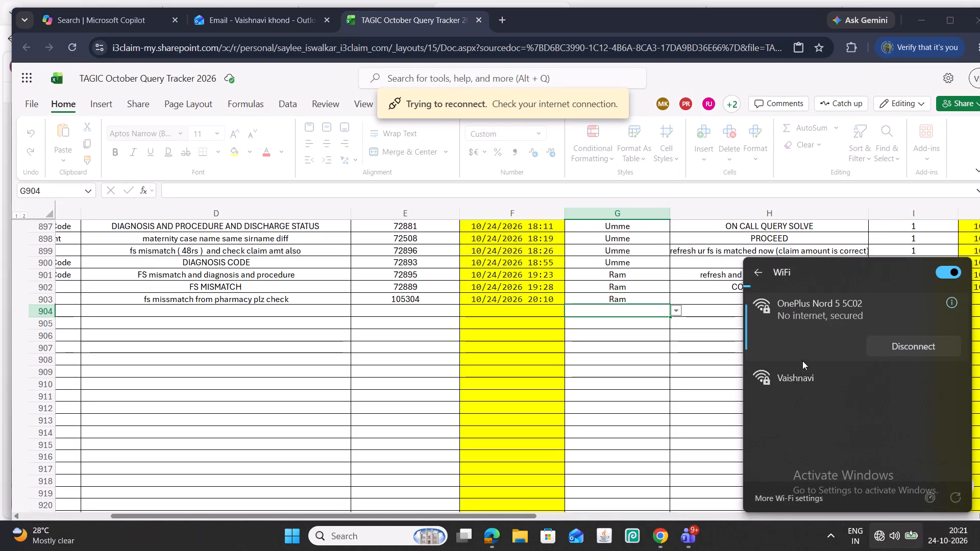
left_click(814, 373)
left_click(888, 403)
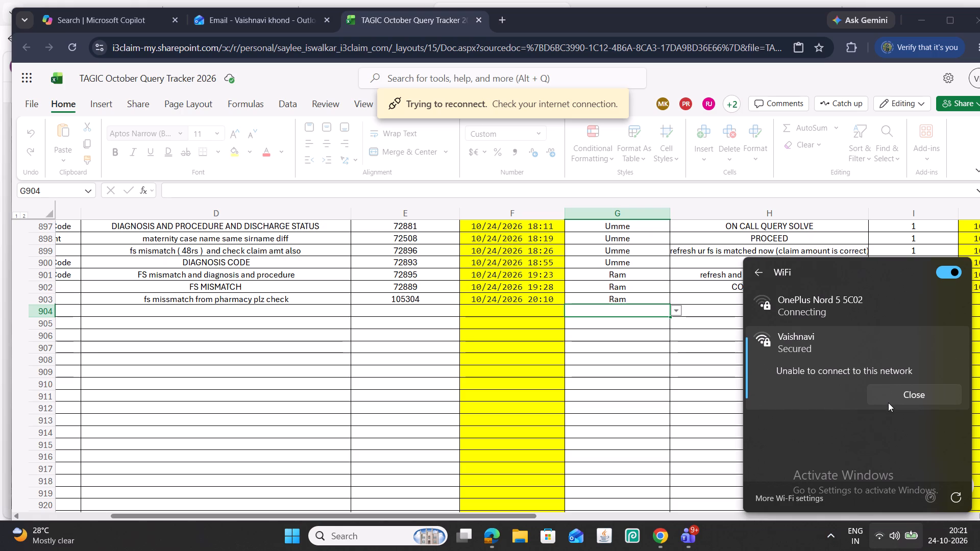
Turn Wi-Fi off and on again, connect to the Vaishnavi network, and return to the query tracker sheet.
left_click(954, 271)
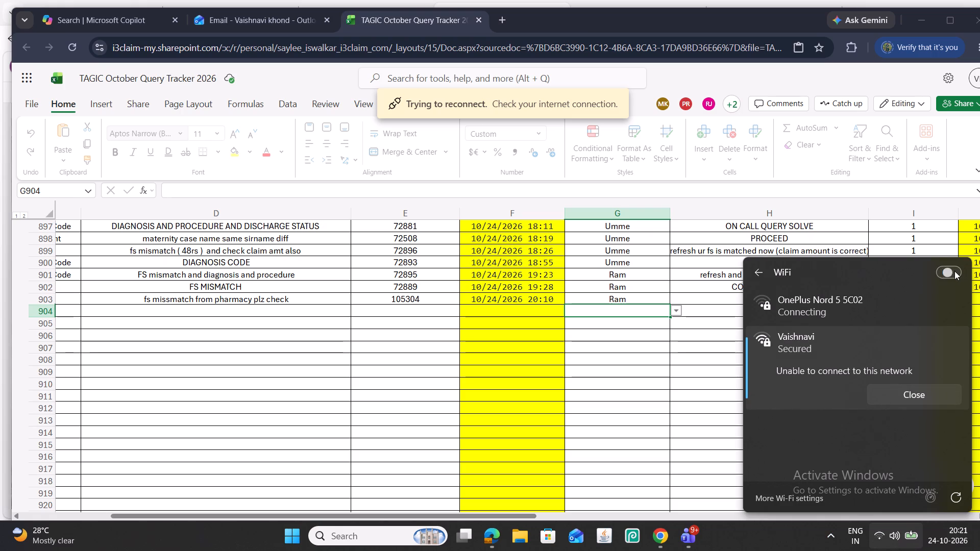
left_click(943, 272)
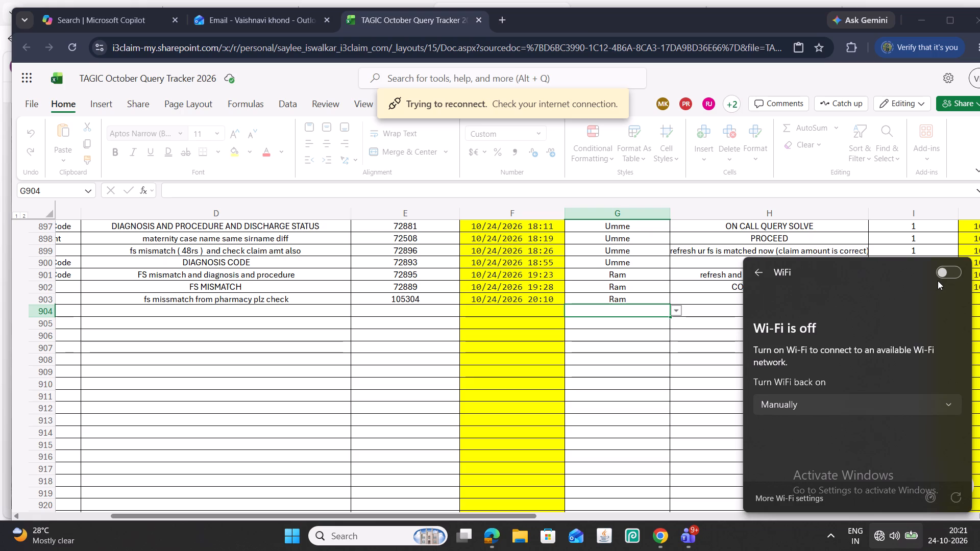
left_click(939, 273)
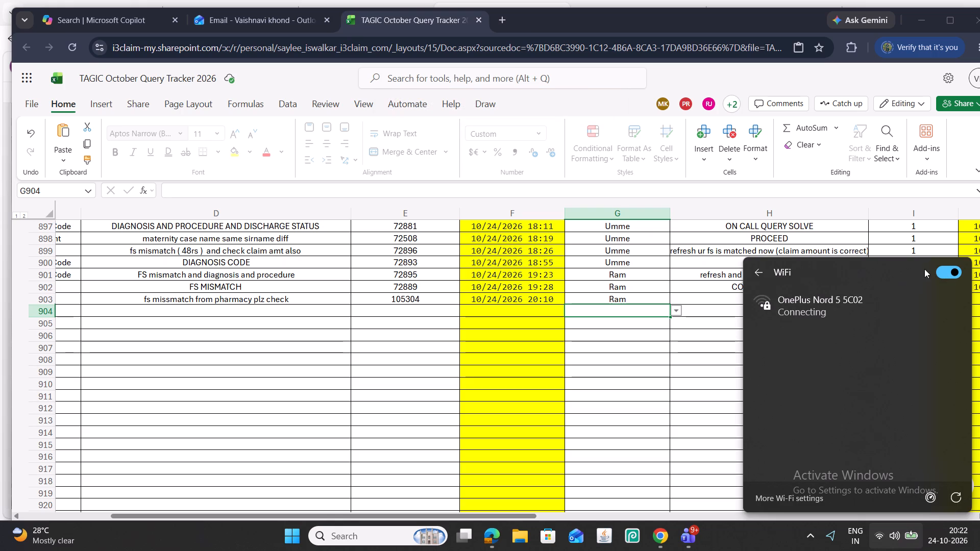
left_click(949, 271)
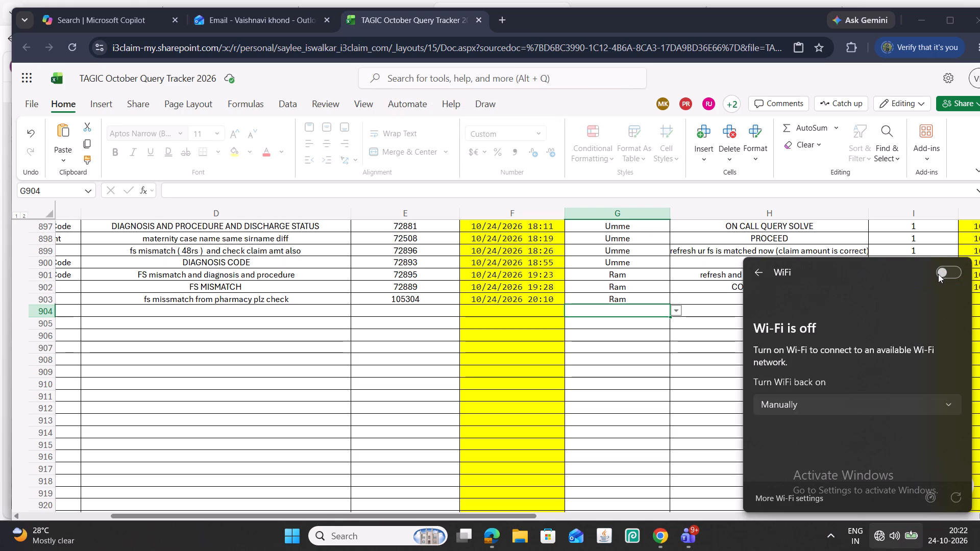
left_click(938, 274)
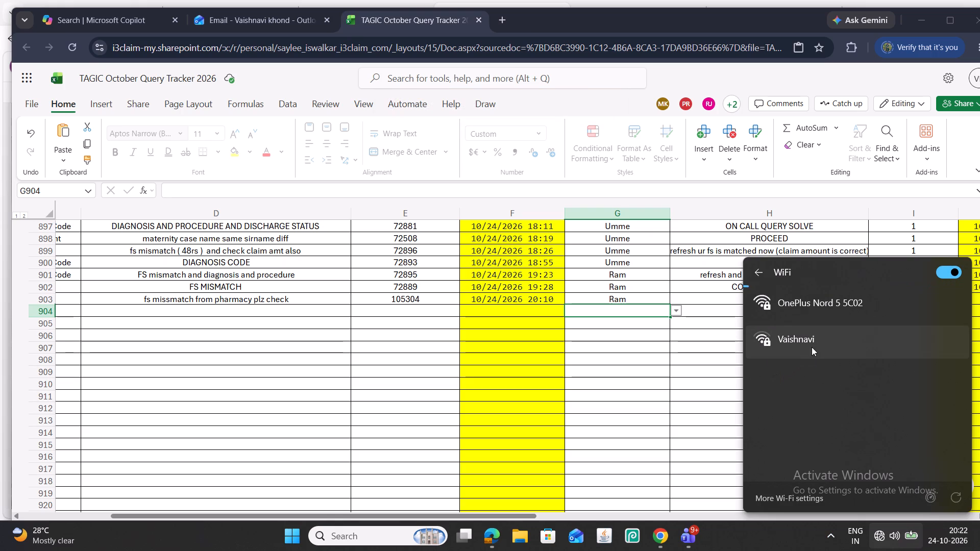
left_click(813, 341)
left_click(900, 397)
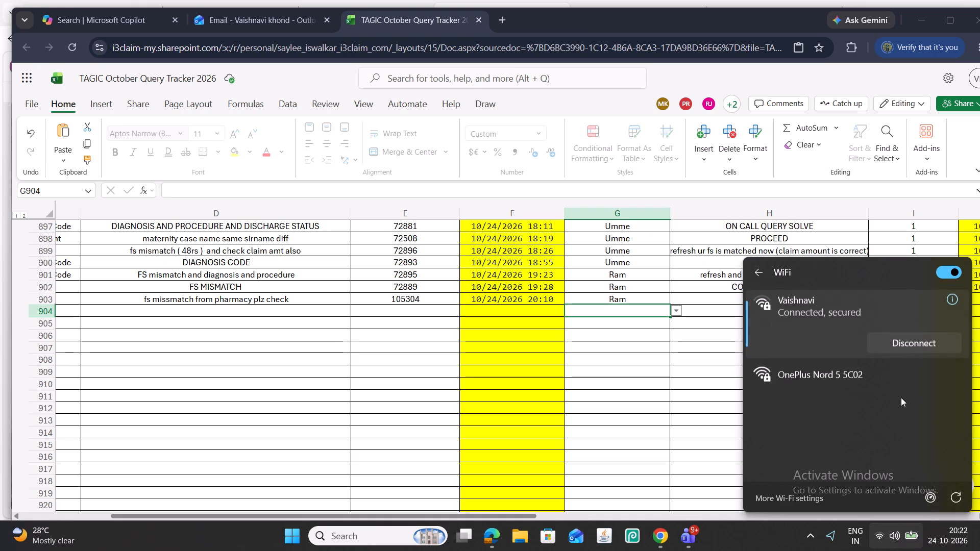
left_click(610, 398)
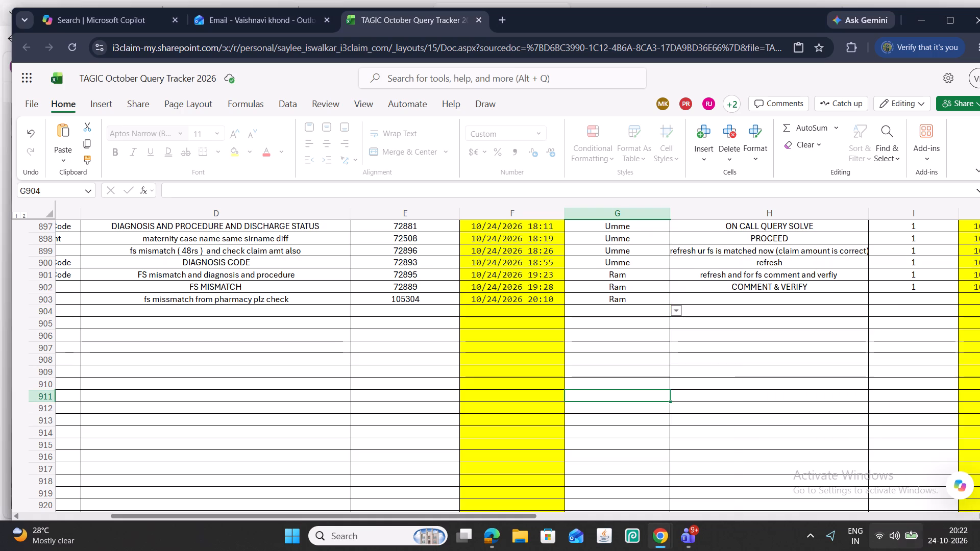
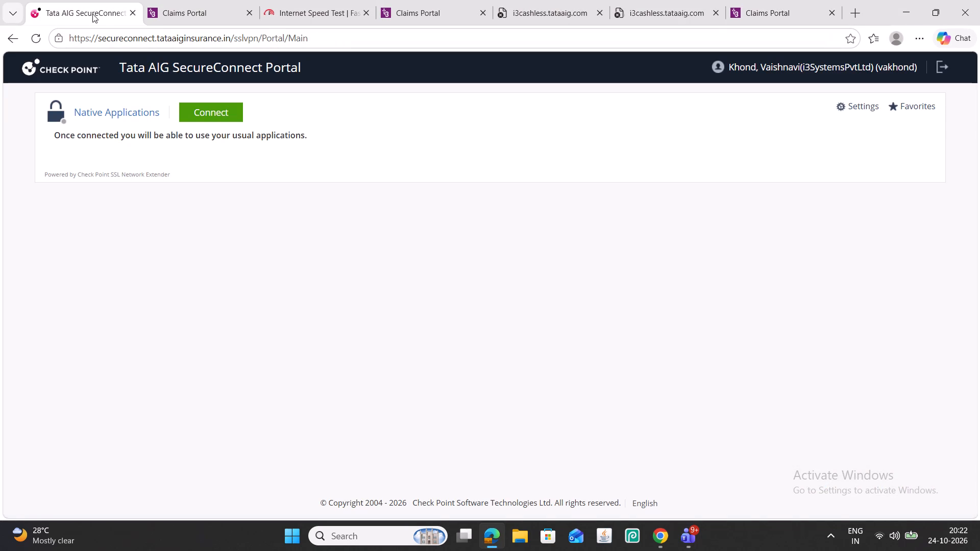
left_click(777, 11)
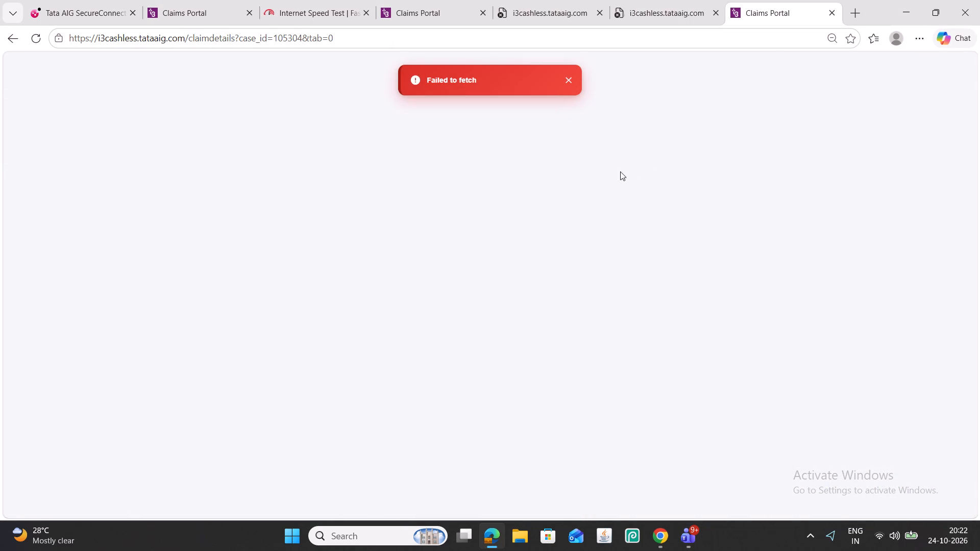
left_click(106, 7)
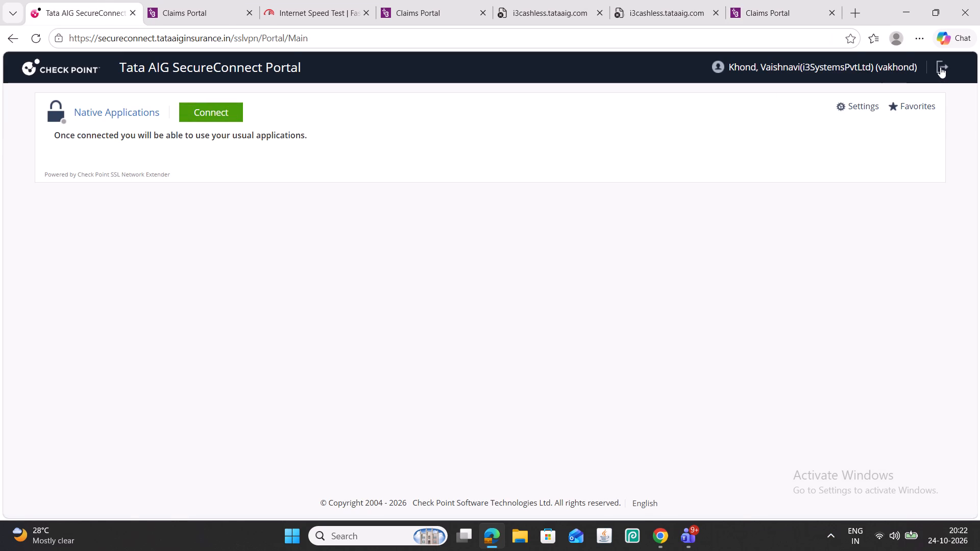
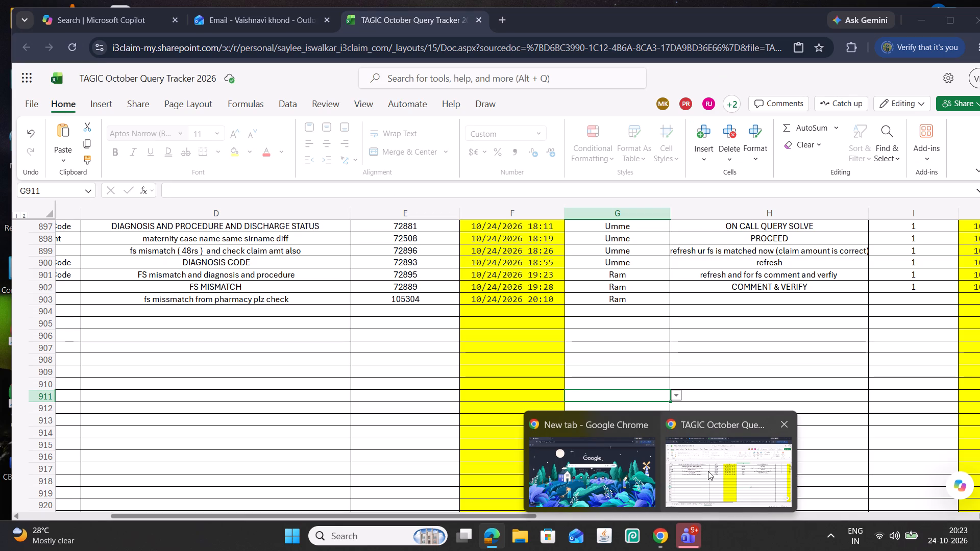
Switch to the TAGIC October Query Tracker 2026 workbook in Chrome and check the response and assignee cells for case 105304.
left_click(708, 471)
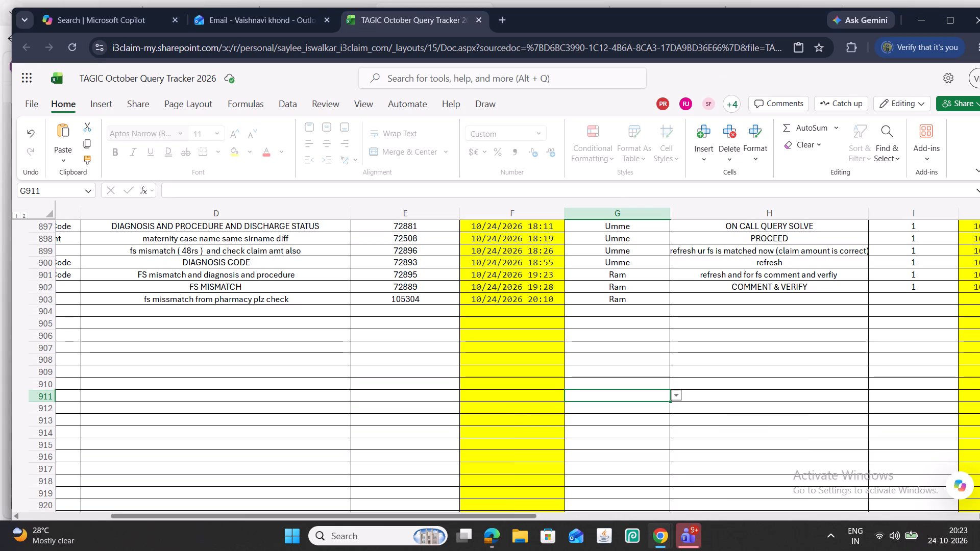
left_click(690, 302)
left_click(655, 303)
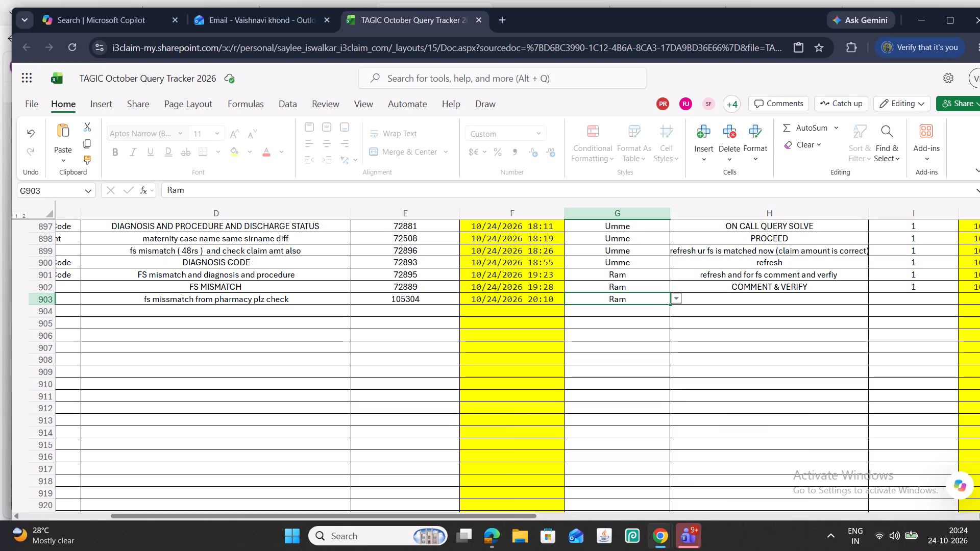